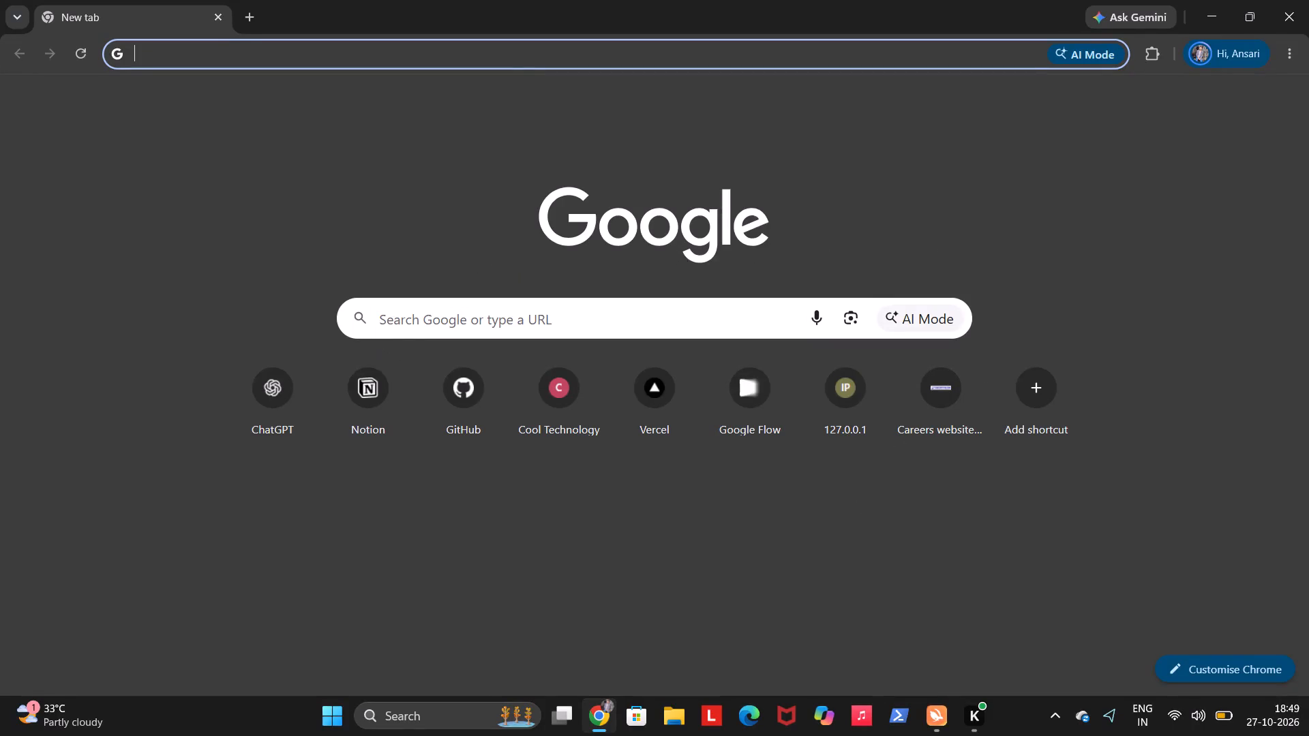
Switch to the Chrome profile that has the orange I avatar.
{"action": "left_click", "coordinate": [1252, 48]}
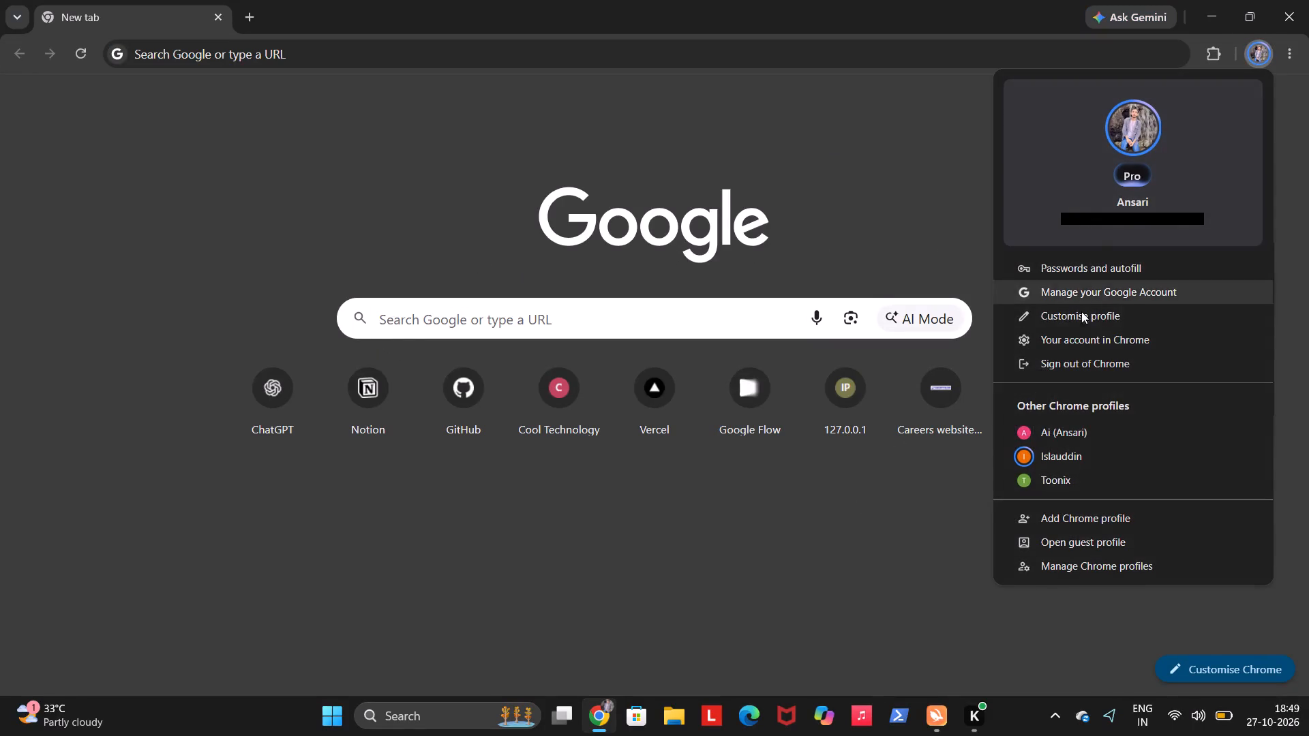
{"action": "left_click", "coordinate": [1058, 446]}
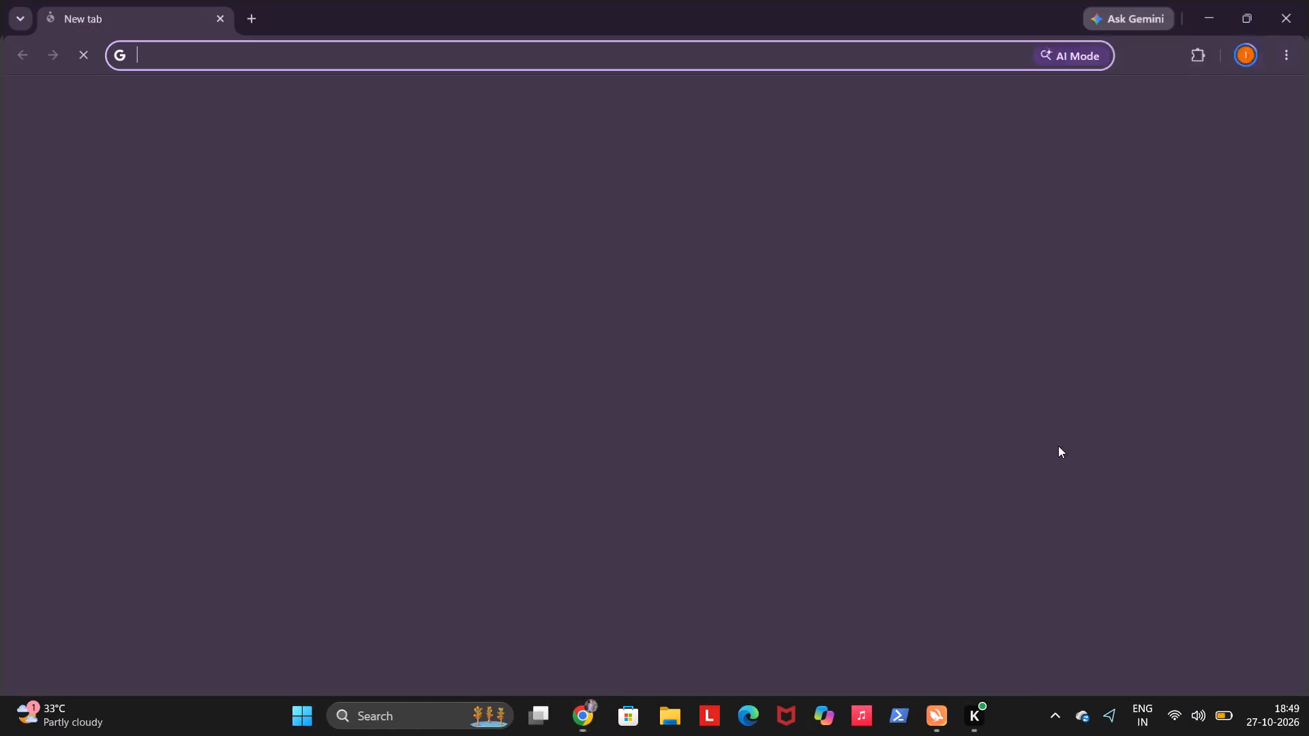
Check the account details of the active Chrome profile.
{"action": "left_click", "coordinate": [1182, 56]}
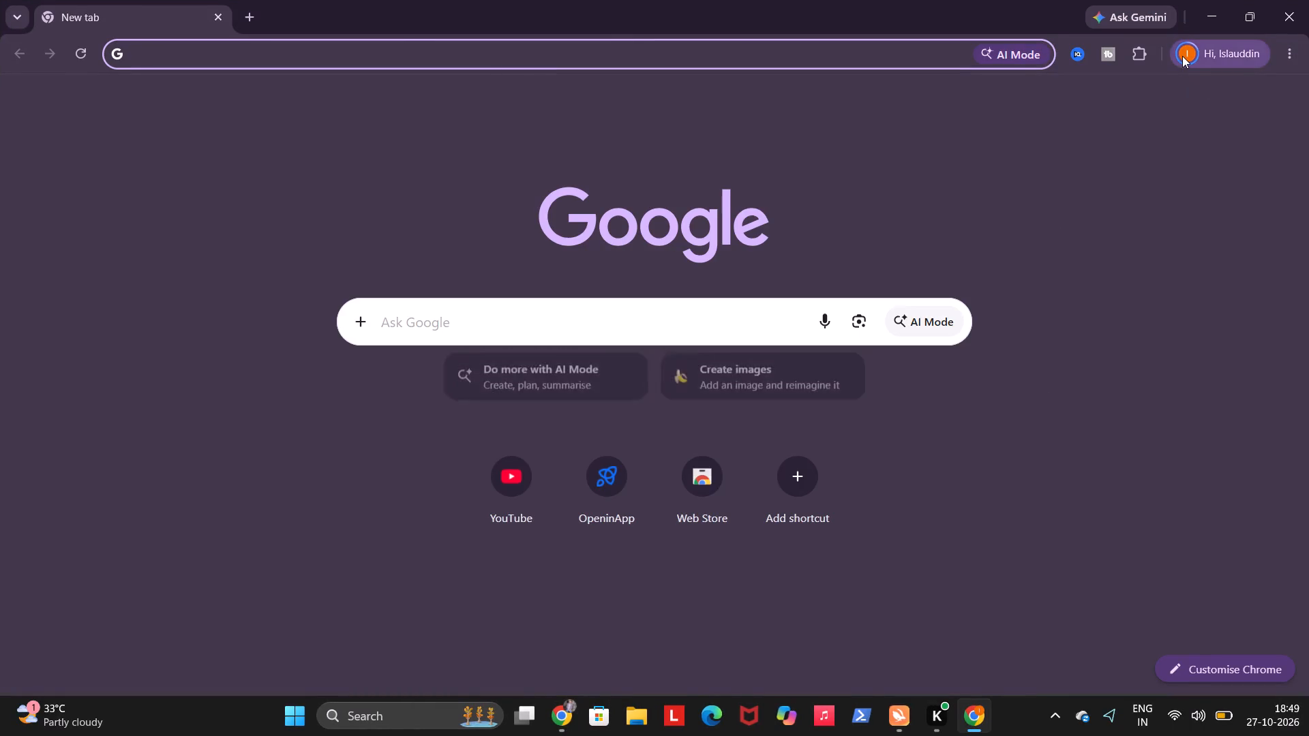
{"action": "left_click", "coordinate": [951, 104]}
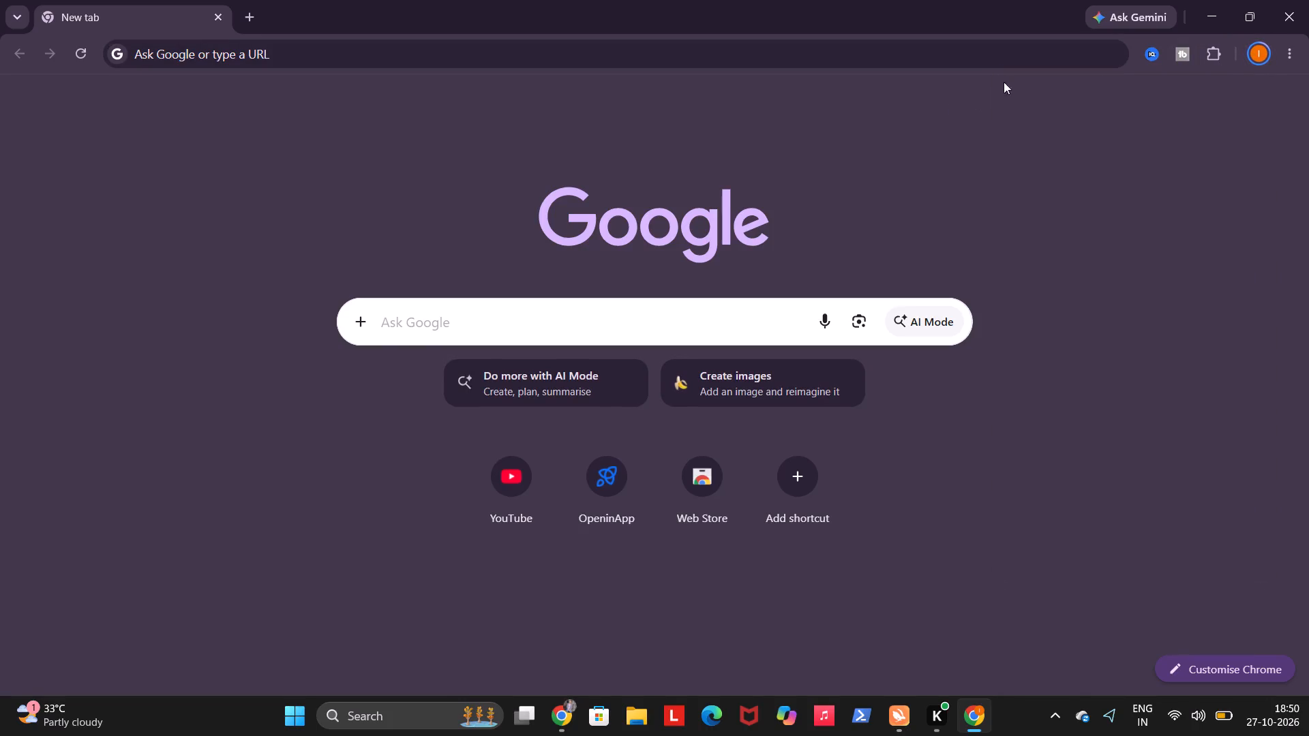
{"action": "left_click", "coordinate": [1259, 55]}
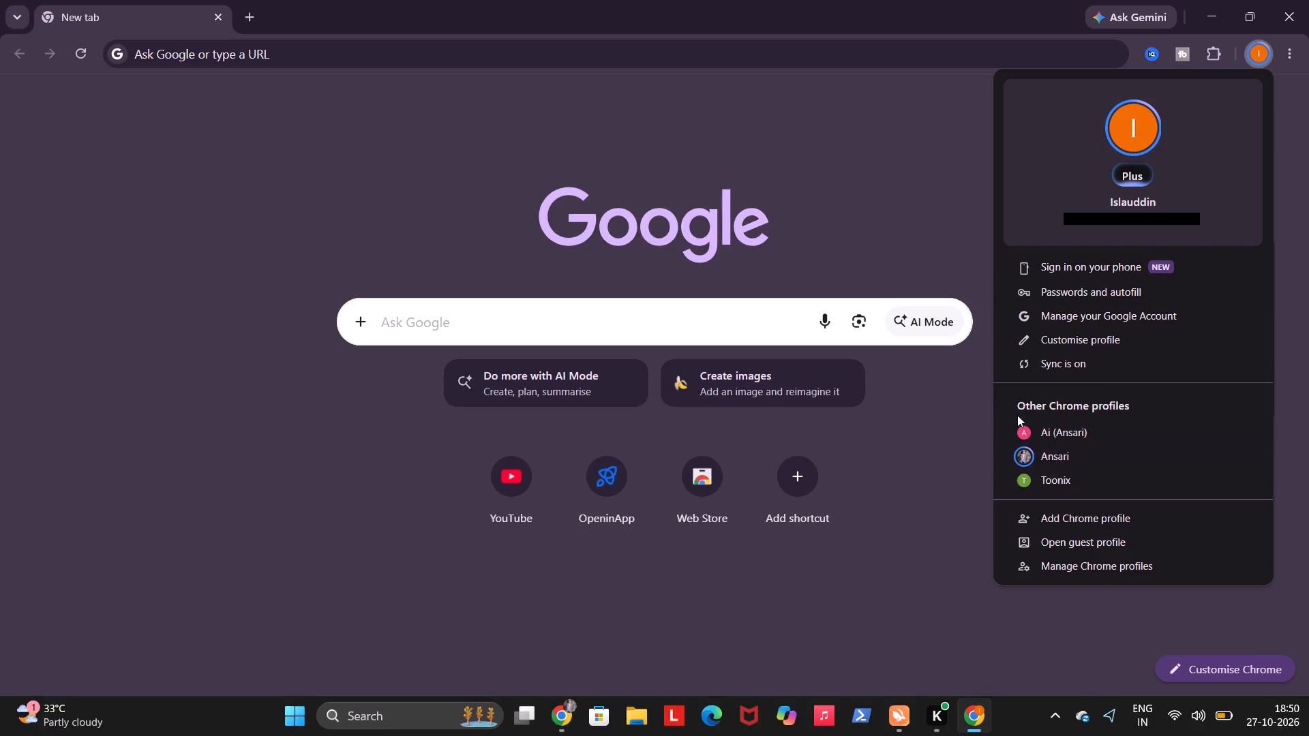
{"action": "left_click", "coordinate": [961, 405]}
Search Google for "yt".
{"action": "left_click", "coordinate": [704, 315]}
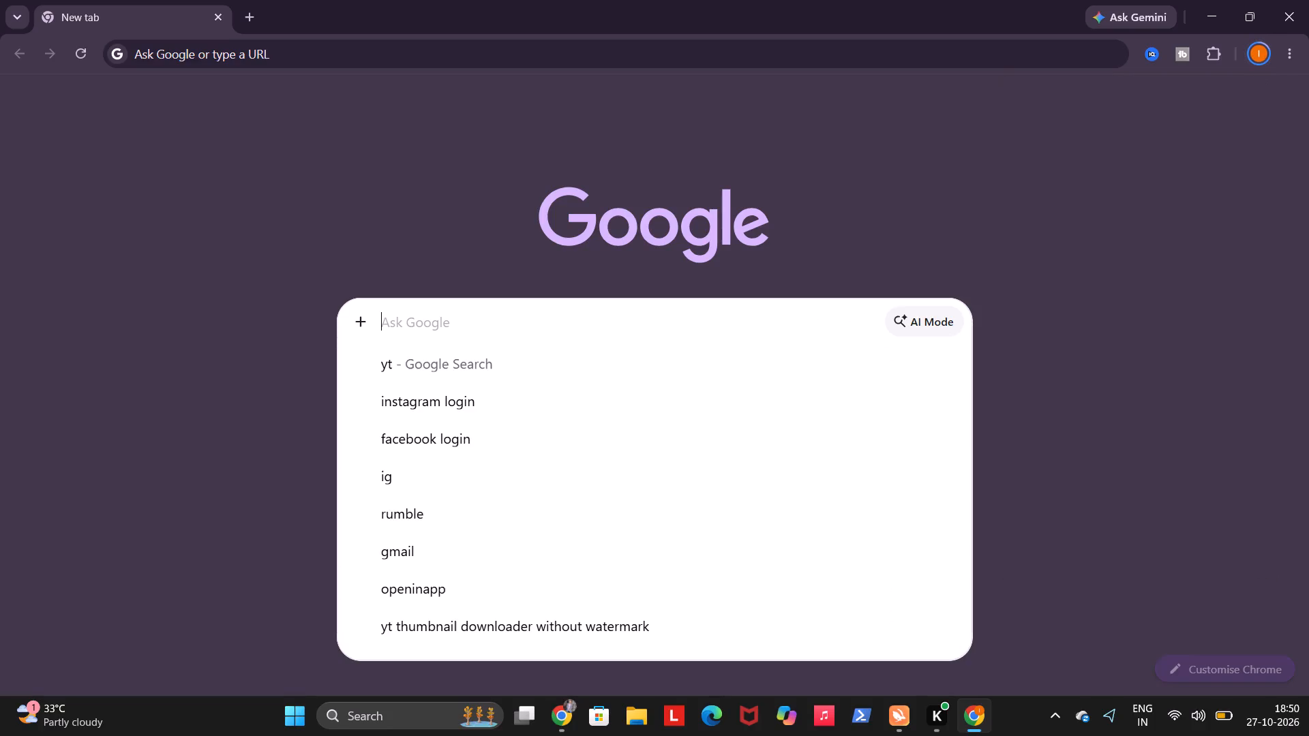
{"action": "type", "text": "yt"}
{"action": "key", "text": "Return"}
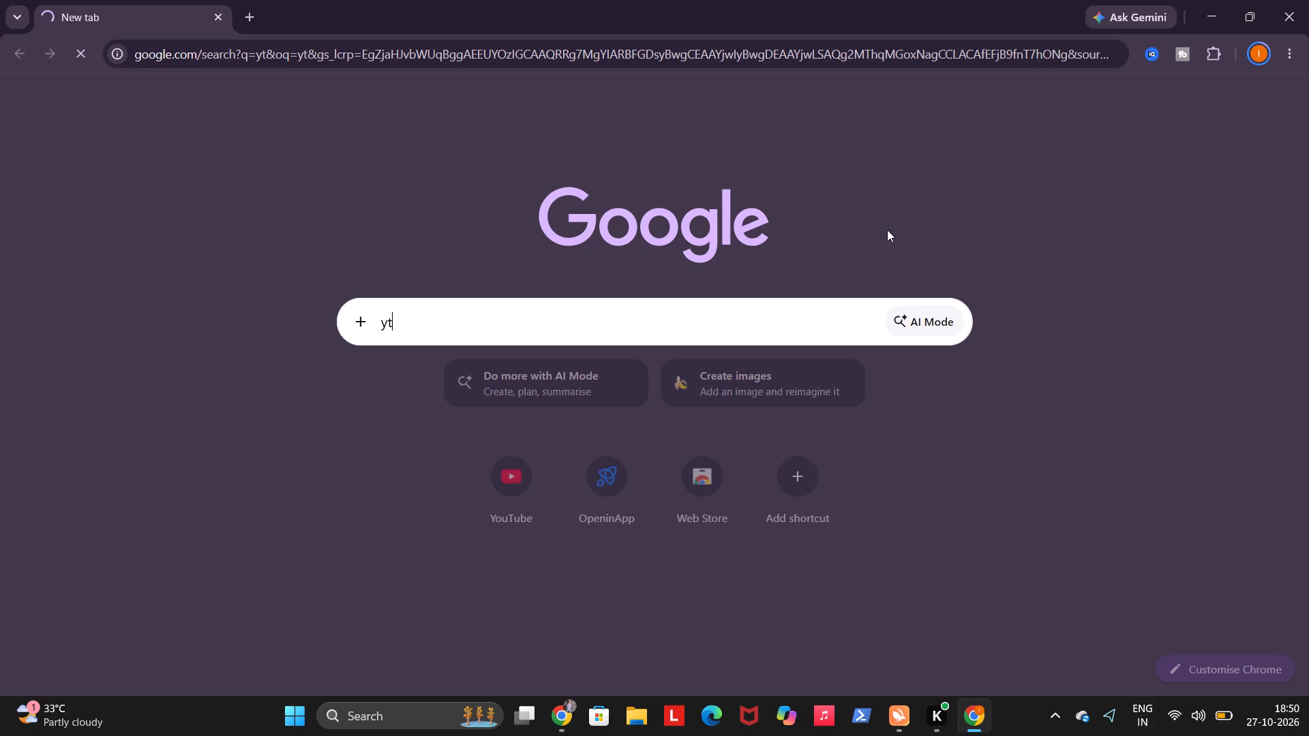
Close this profile's browser window and switch to the Turbo VPN window.
{"action": "left_click", "coordinate": [1308, 0]}
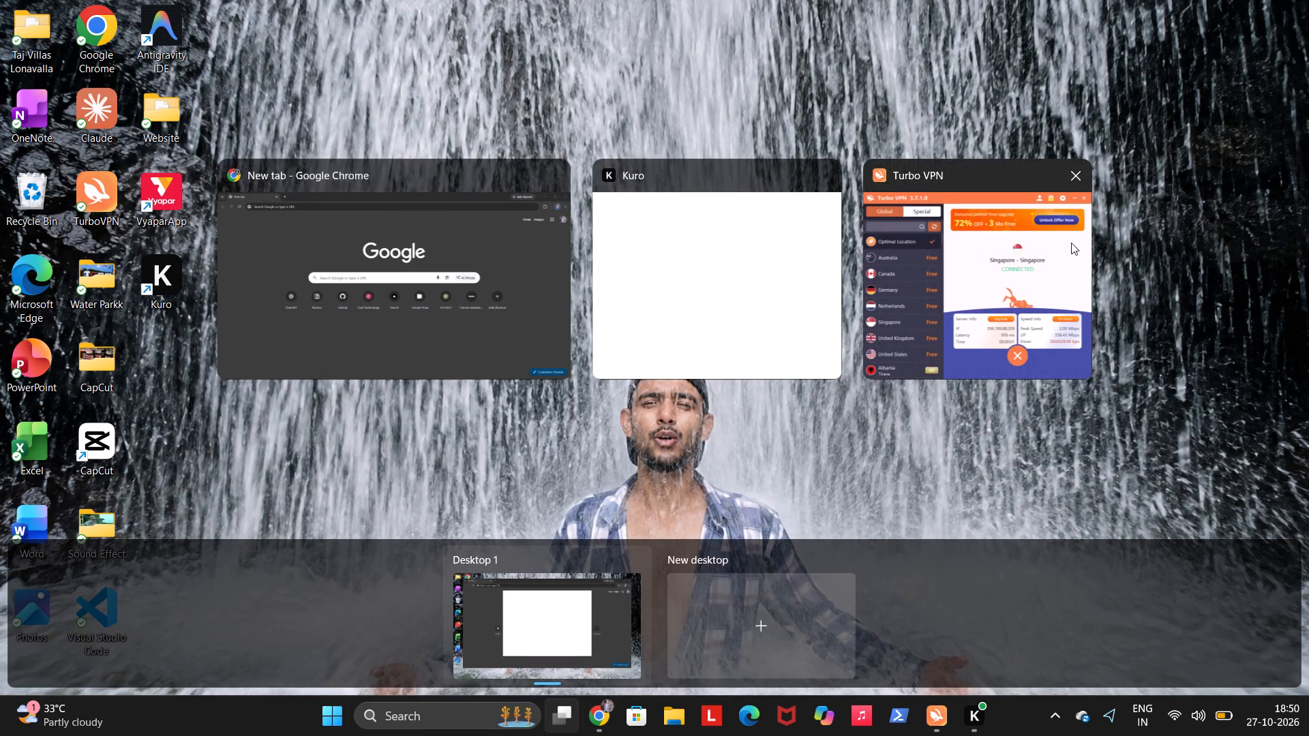
{"action": "left_click", "coordinate": [1071, 243]}
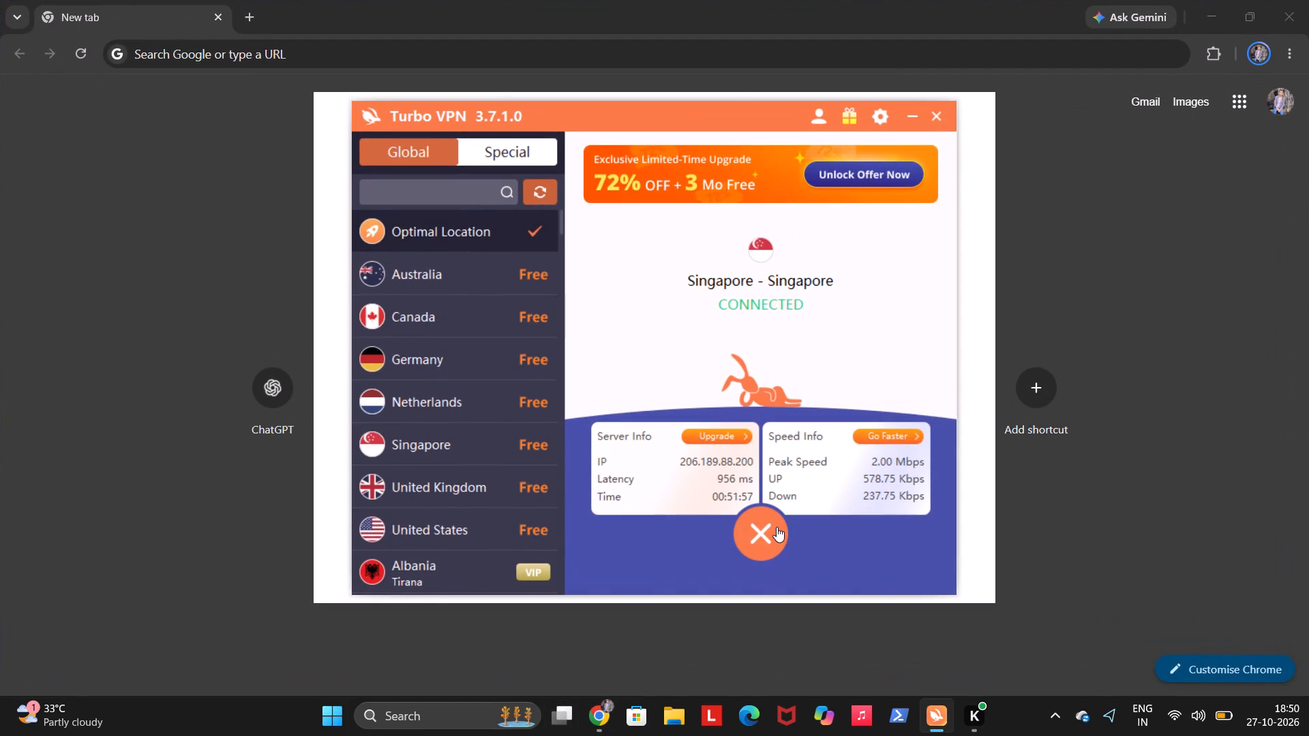
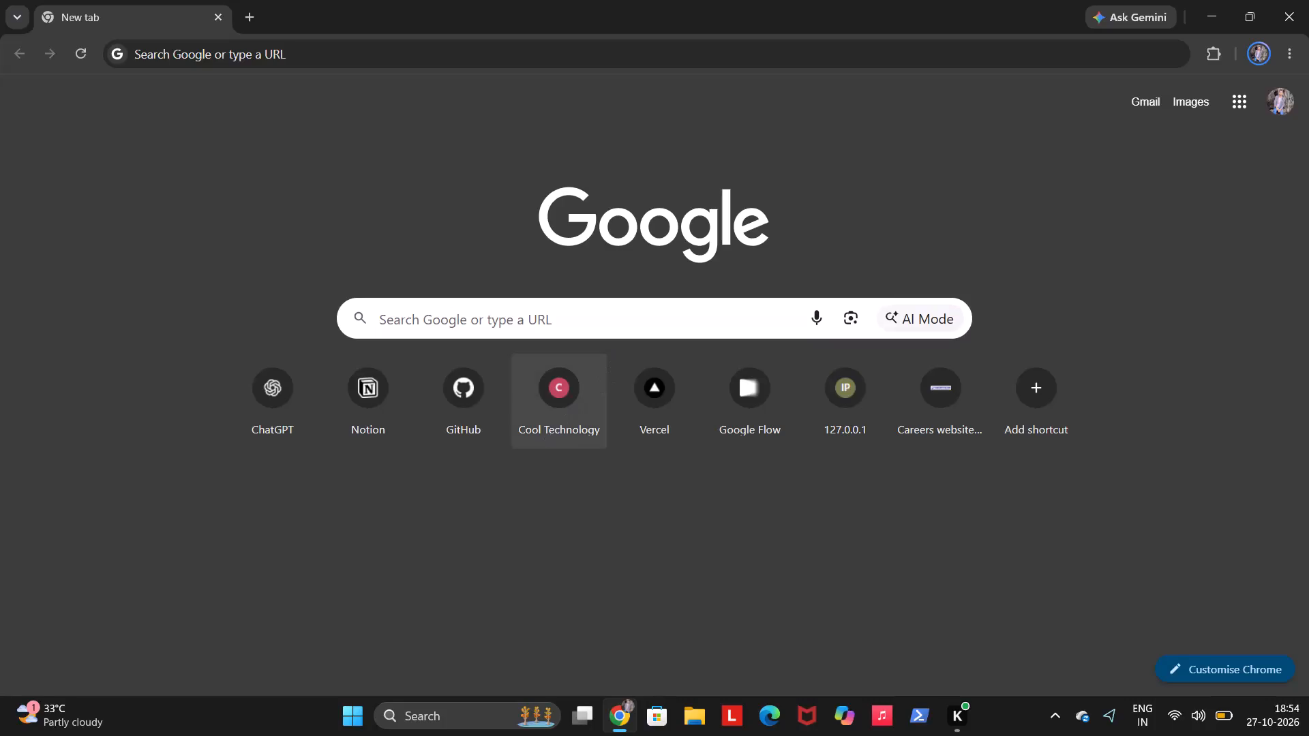
Switch to the Chrome profile that has the orange I avatar.
{"action": "double_click", "coordinate": [1272, 42]}
{"action": "left_click", "coordinate": [1272, 42]}
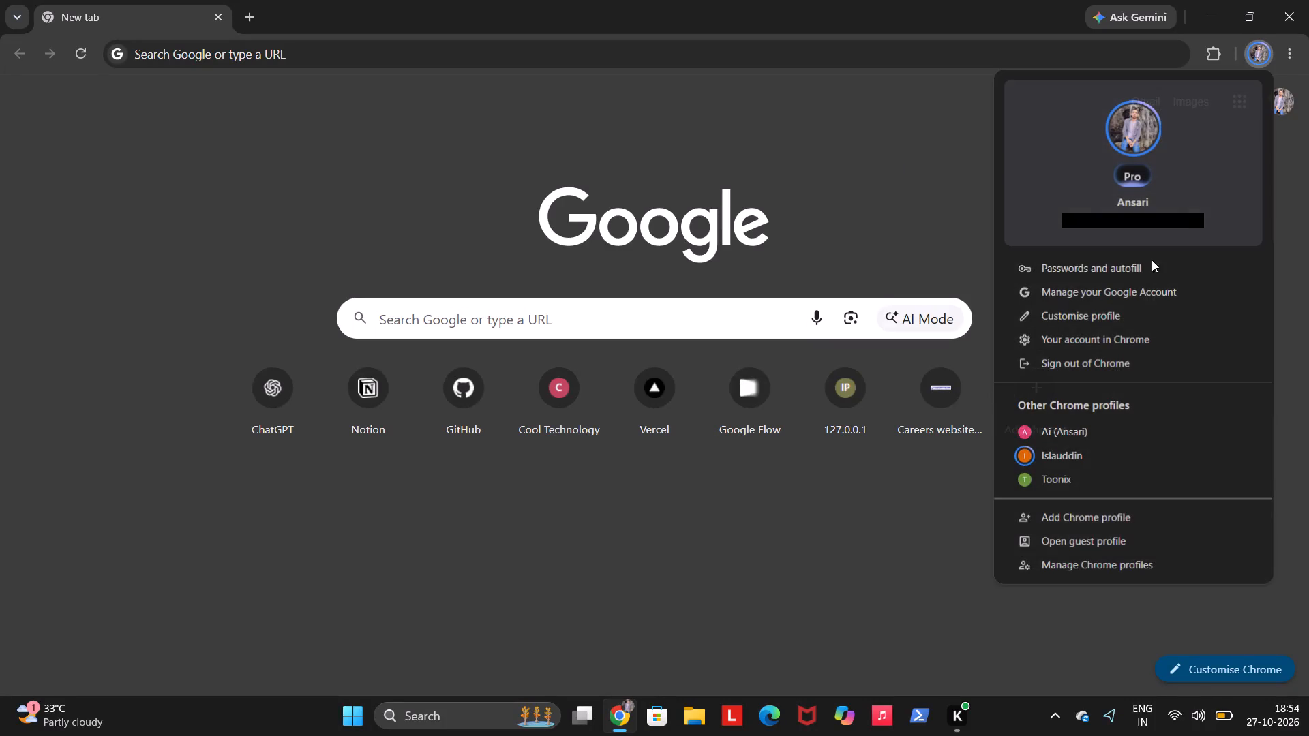
{"action": "left_click", "coordinate": [1085, 461]}
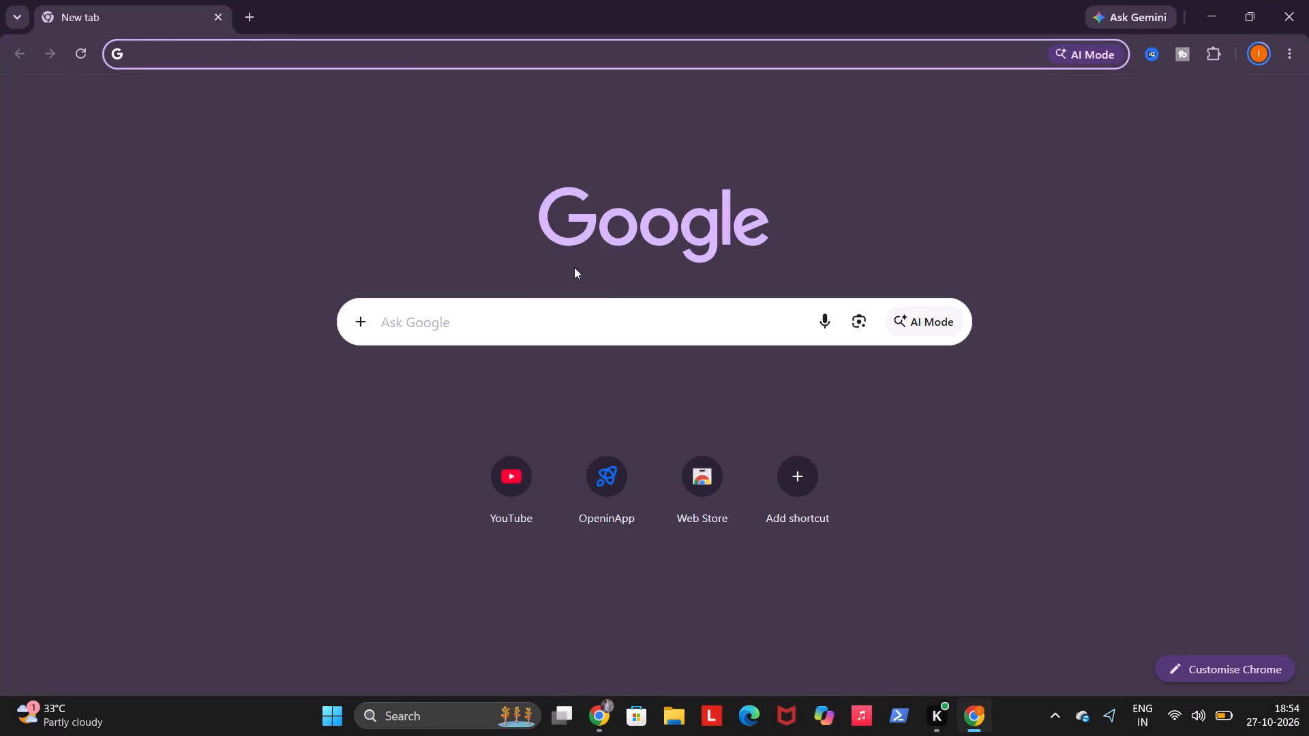
Search Google for "yt" and open the main YouTube result at youtube.com.
{"action": "left_click", "coordinate": [505, 327]}
{"action": "left_click", "coordinate": [443, 365]}
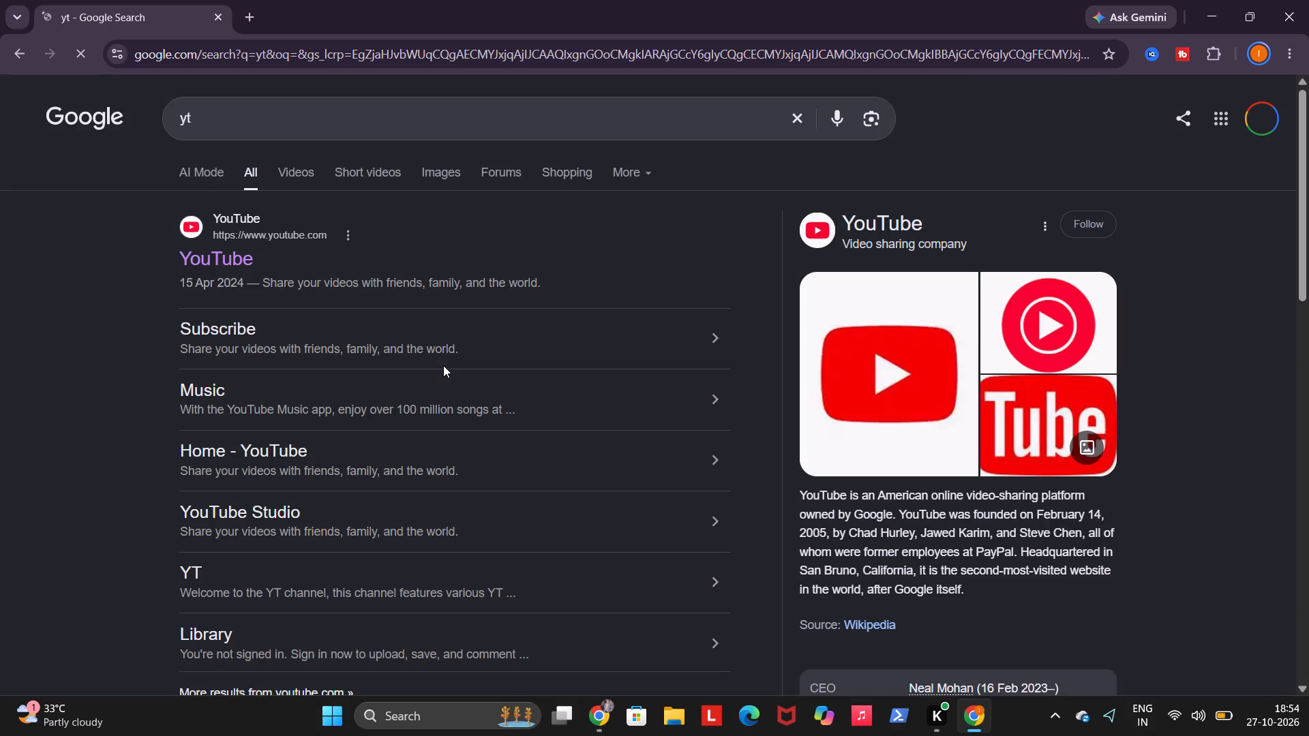
{"action": "double_click", "coordinate": [221, 254]}
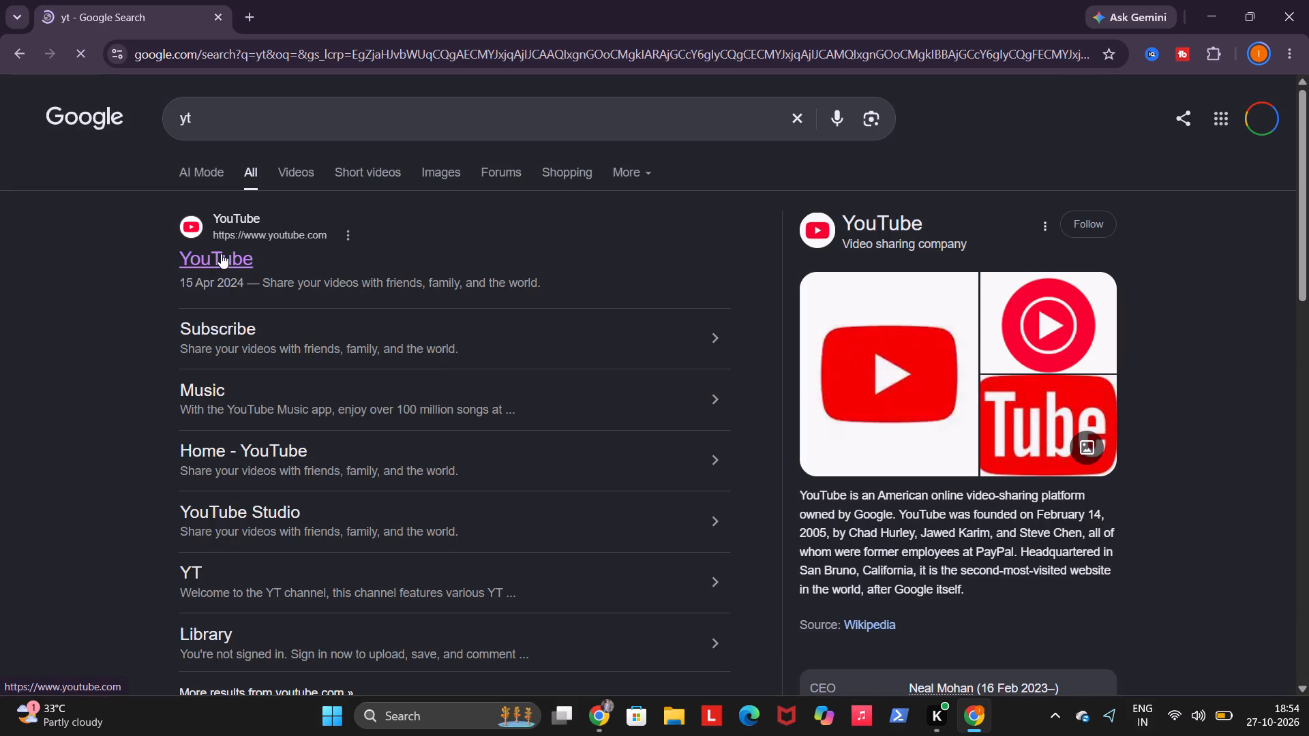
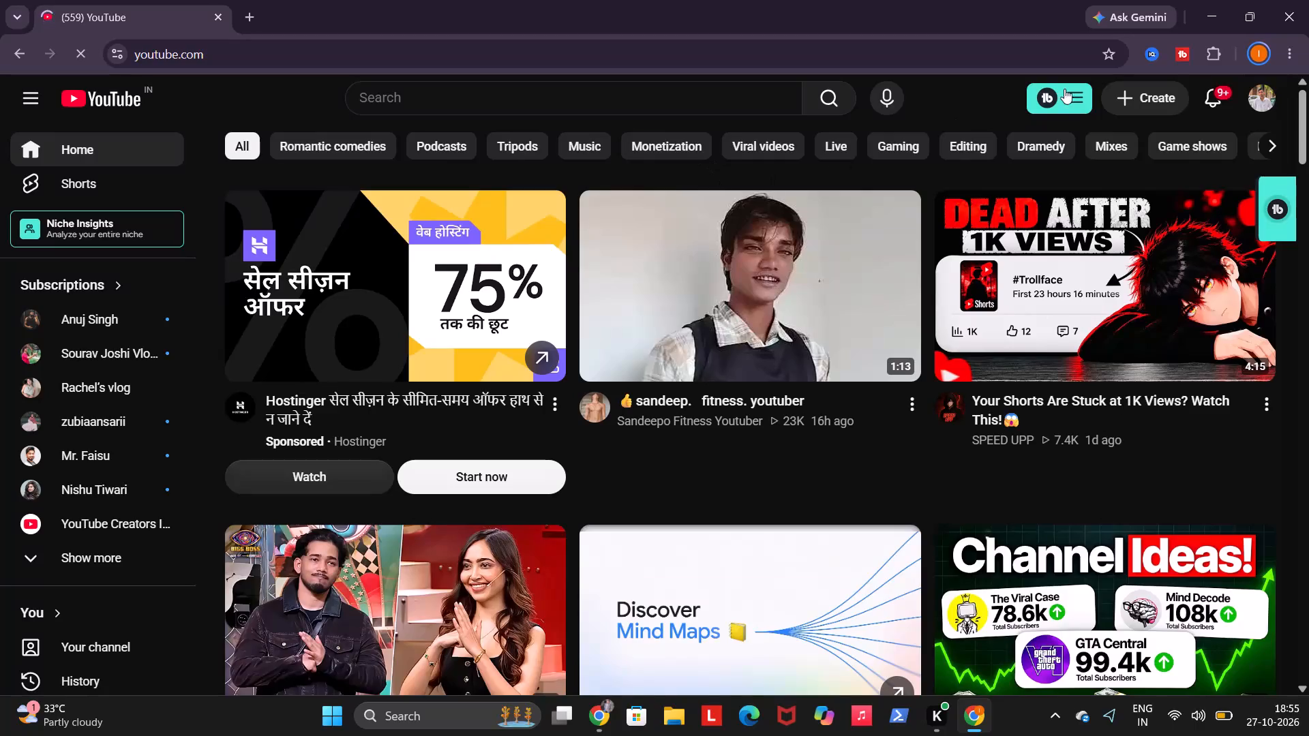
Start a new video upload from the YouTube home page and dismiss the TubeBuddy upgrade offer.
{"action": "left_click", "coordinate": [1131, 99]}
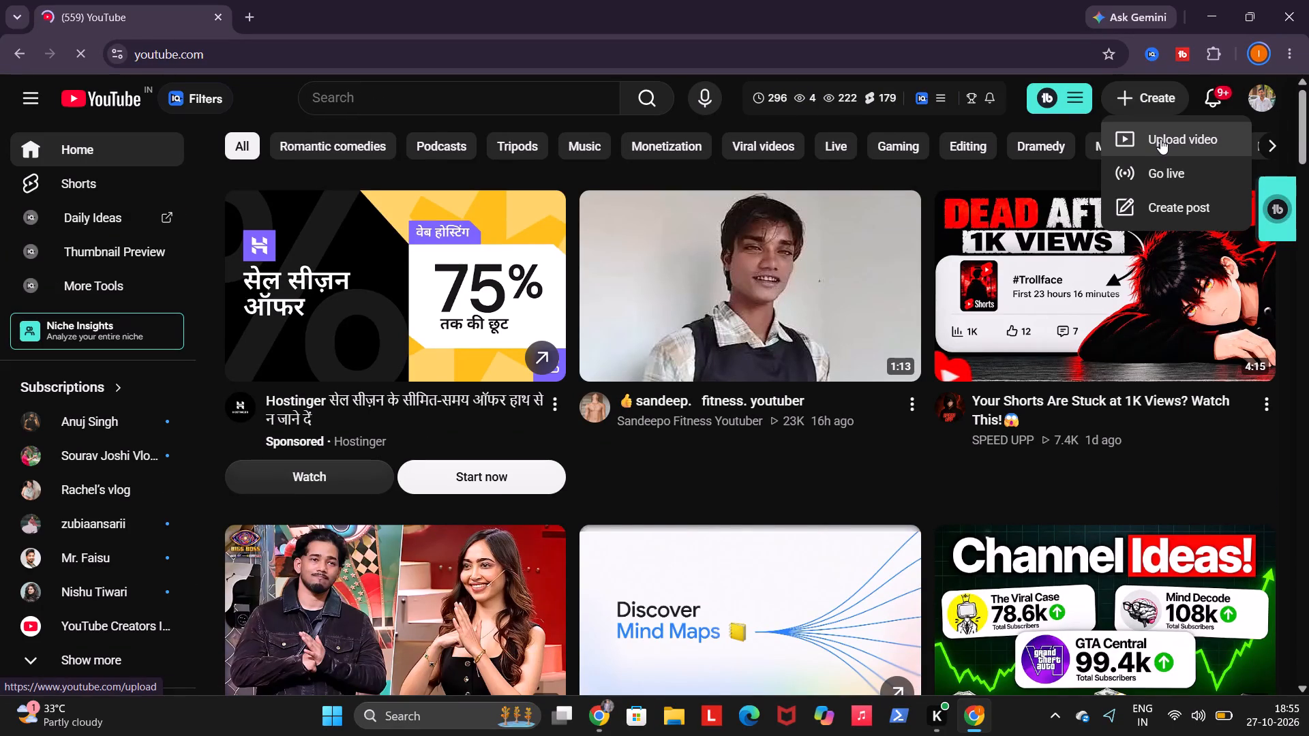
{"action": "left_click", "coordinate": [1160, 139]}
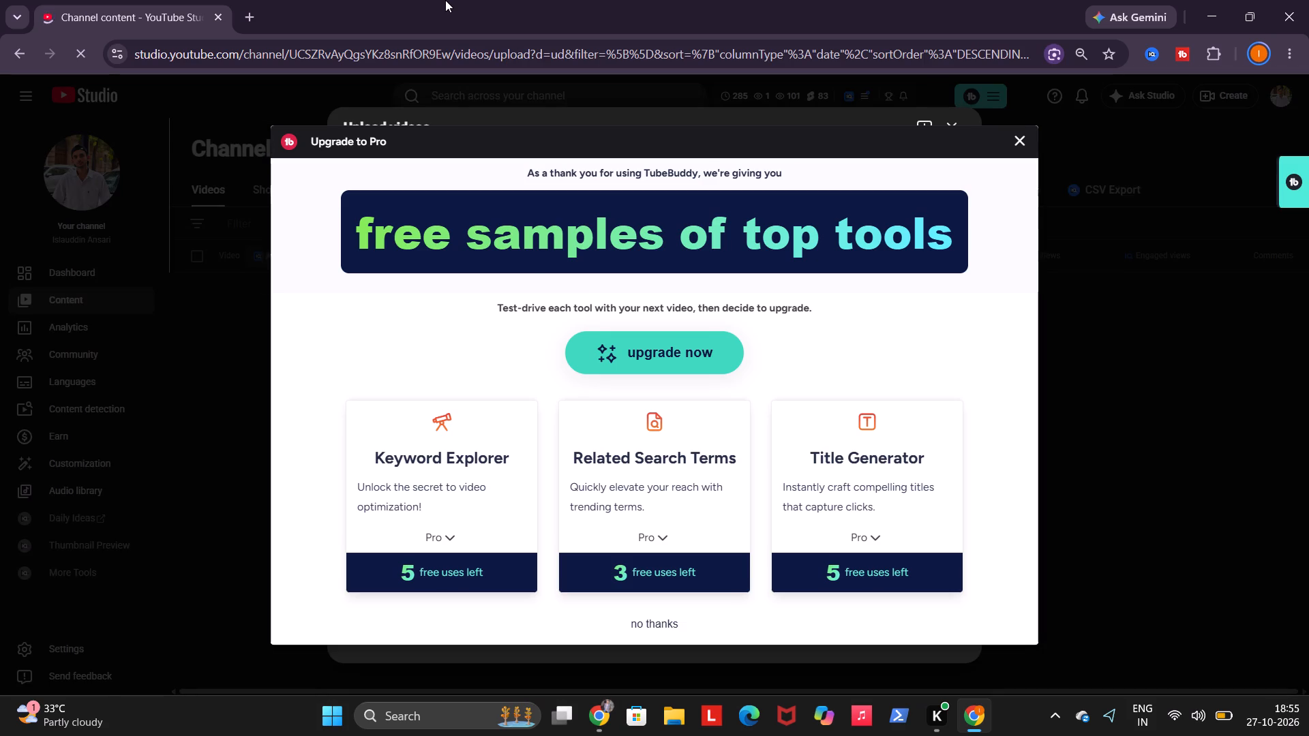
{"action": "left_click", "coordinate": [1021, 142]}
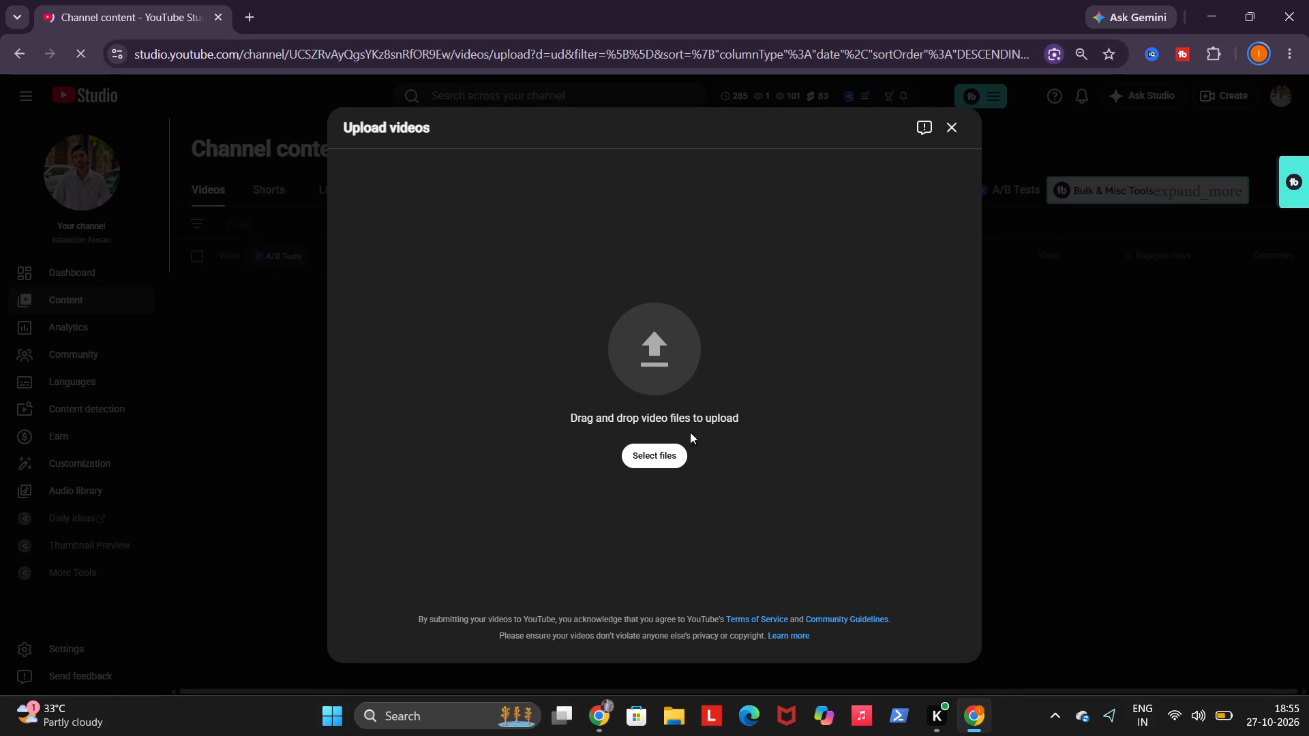
Select the Dmart Video file from the CapCut folder on the Desktop and upload it.
{"action": "left_click", "coordinate": [654, 458]}
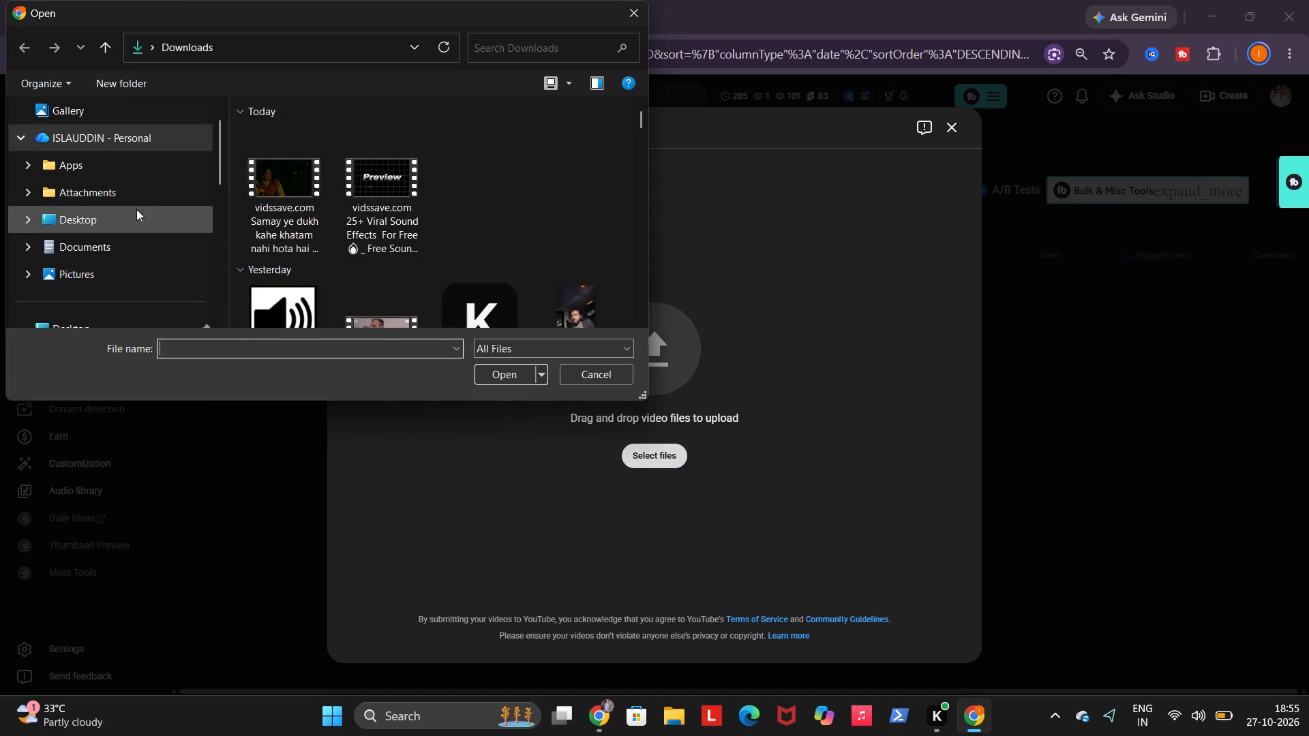
{"action": "scroll", "coordinate": [124, 209], "scroll_direction": "down", "scroll_amount": 1}
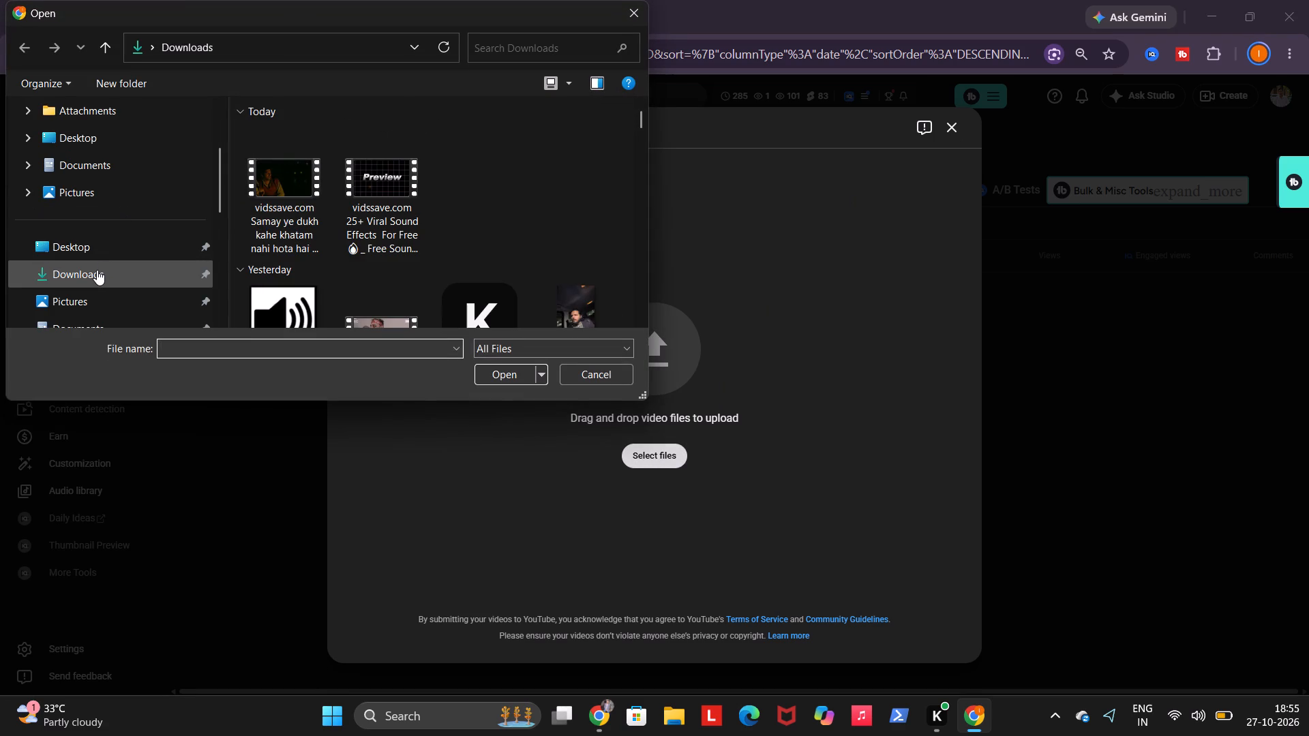
{"action": "left_click", "coordinate": [97, 270]}
{"action": "scroll", "coordinate": [102, 252], "scroll_direction": "down", "scroll_amount": 1}
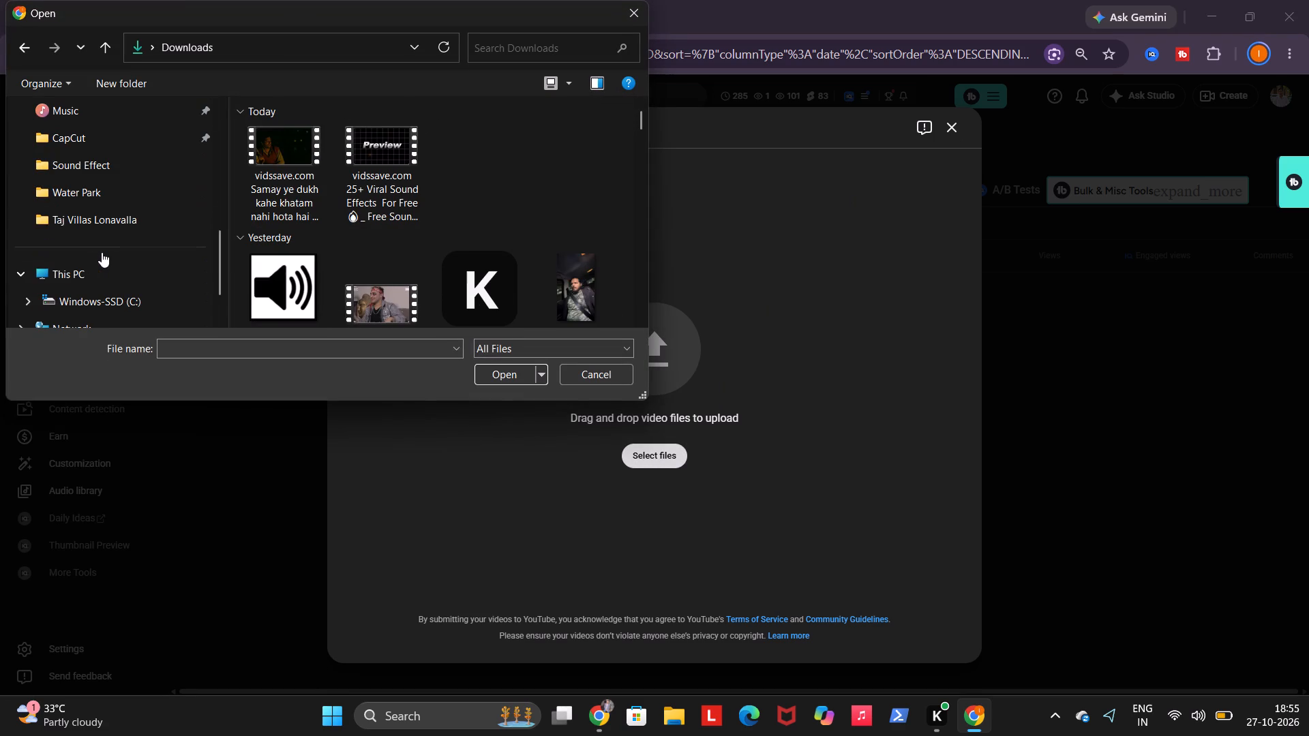
{"action": "scroll", "coordinate": [102, 252], "scroll_direction": "down", "scroll_amount": 1}
{"action": "left_click", "coordinate": [97, 136]}
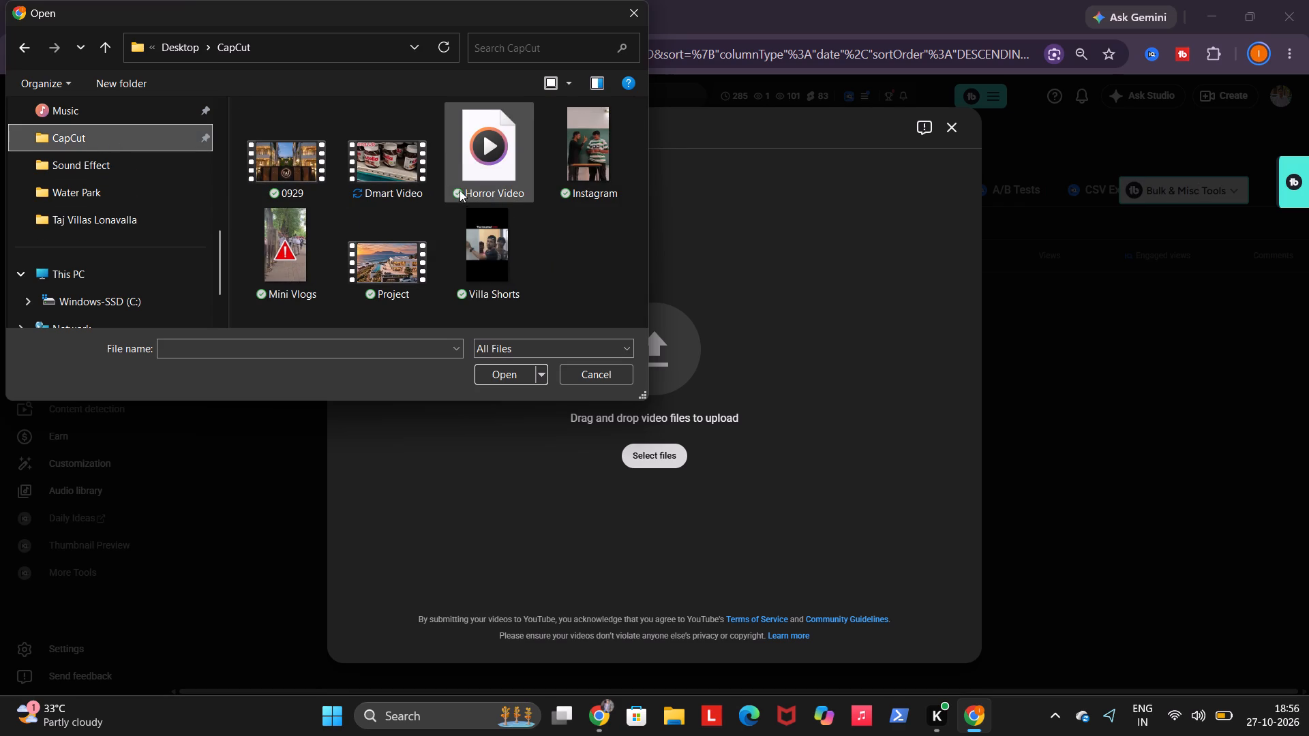
{"action": "left_click", "coordinate": [411, 187]}
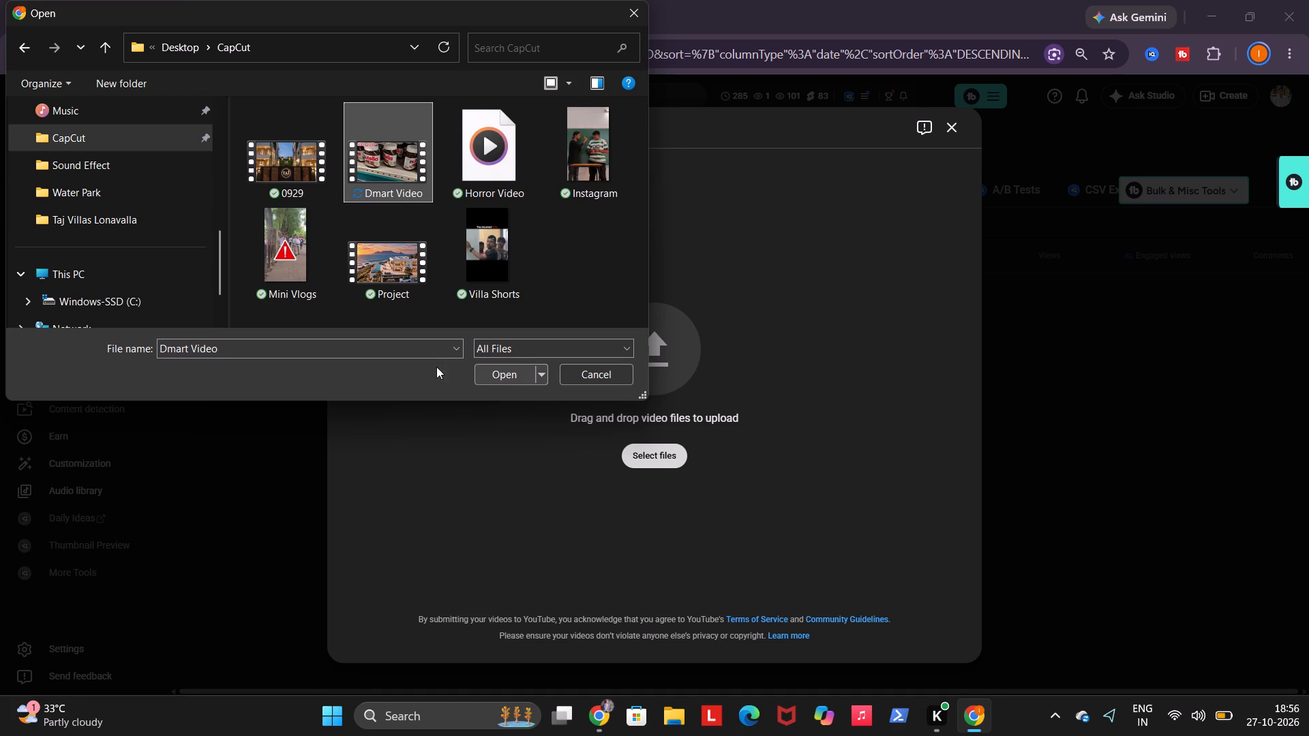
{"action": "left_click", "coordinate": [499, 374]}
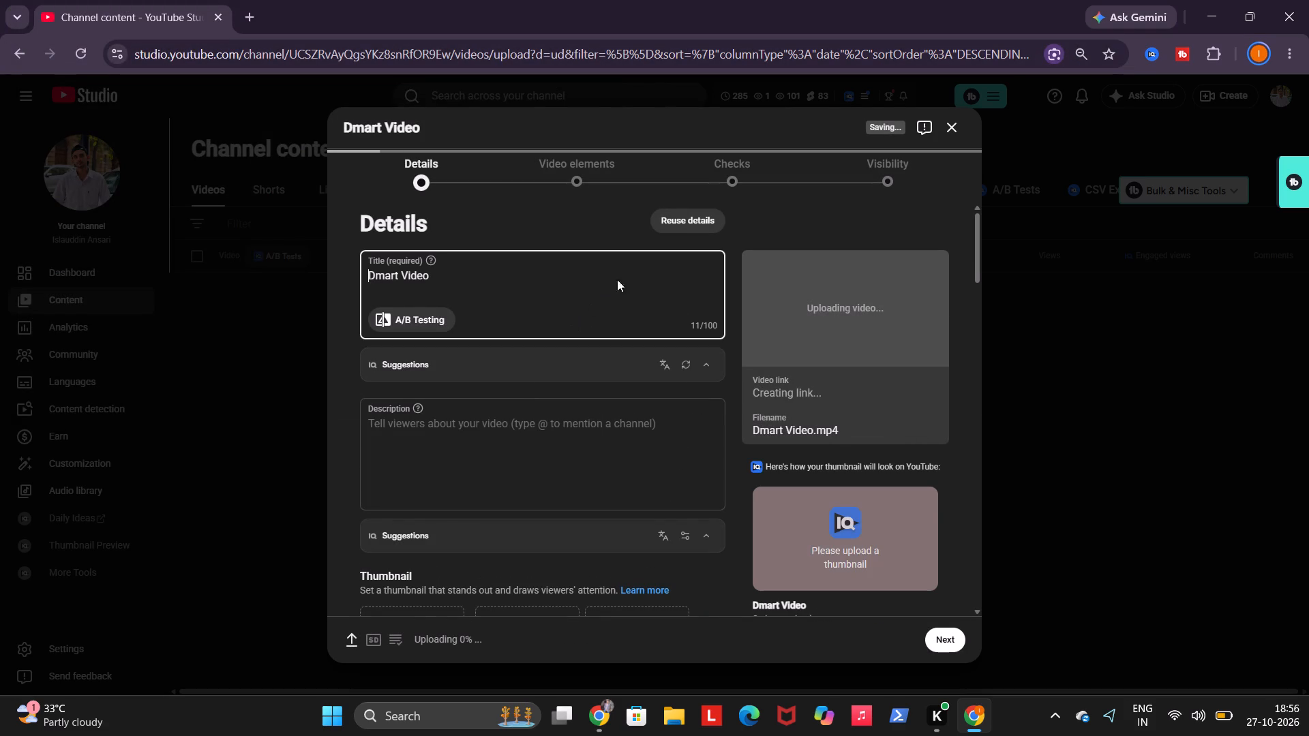
Switch to the Toonix Chrome profile.
{"action": "left_click", "coordinate": [1263, 55]}
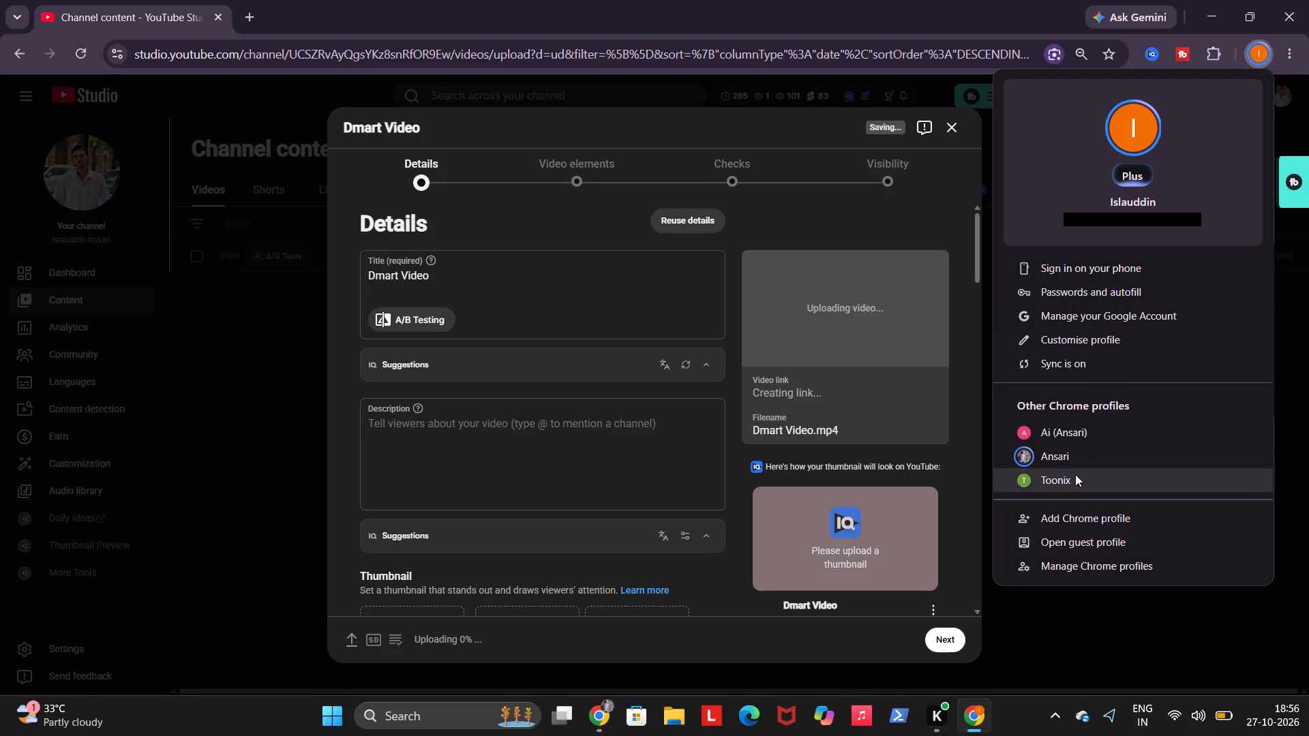
{"action": "left_click", "coordinate": [1074, 478]}
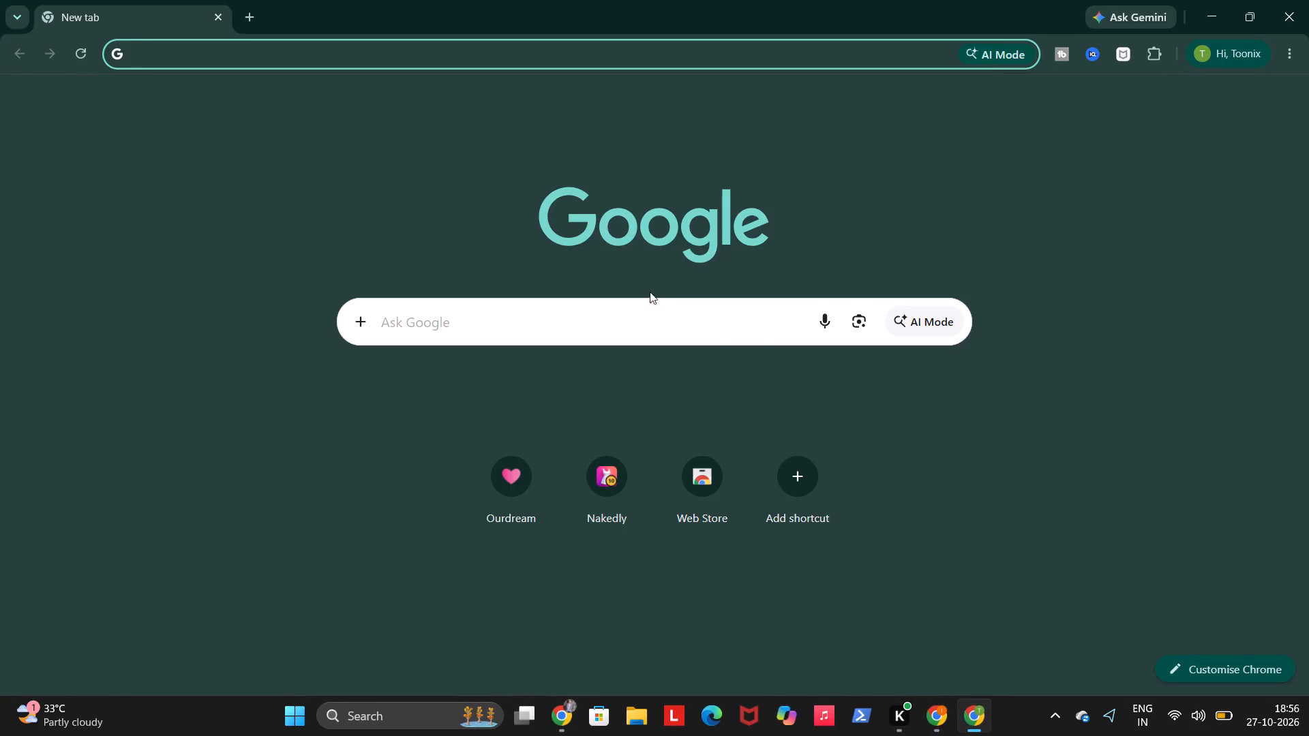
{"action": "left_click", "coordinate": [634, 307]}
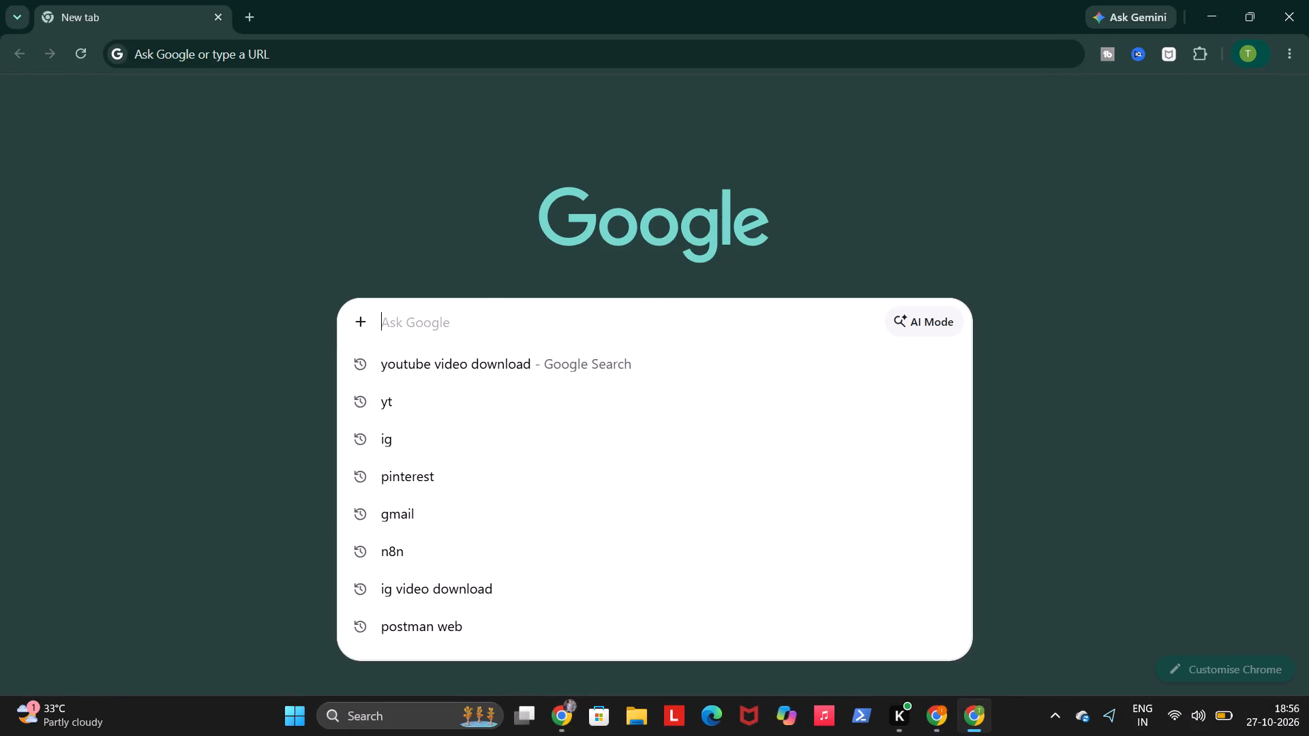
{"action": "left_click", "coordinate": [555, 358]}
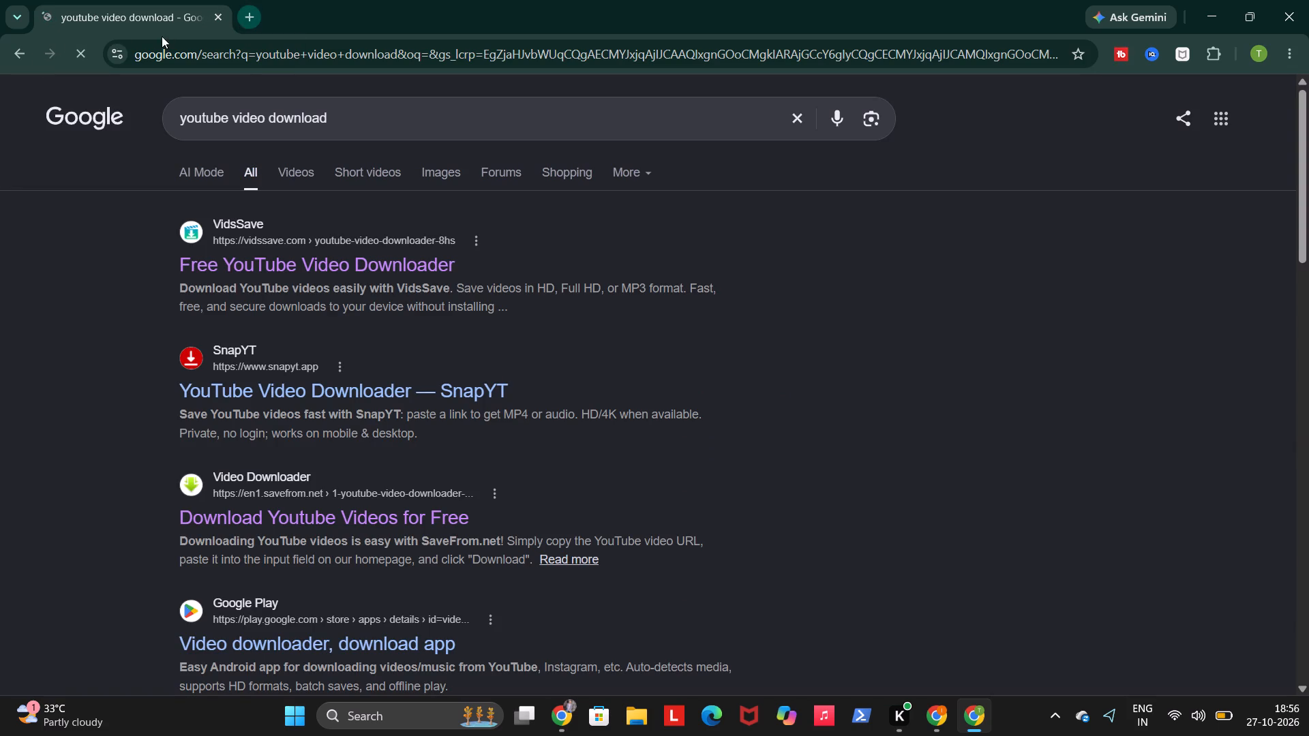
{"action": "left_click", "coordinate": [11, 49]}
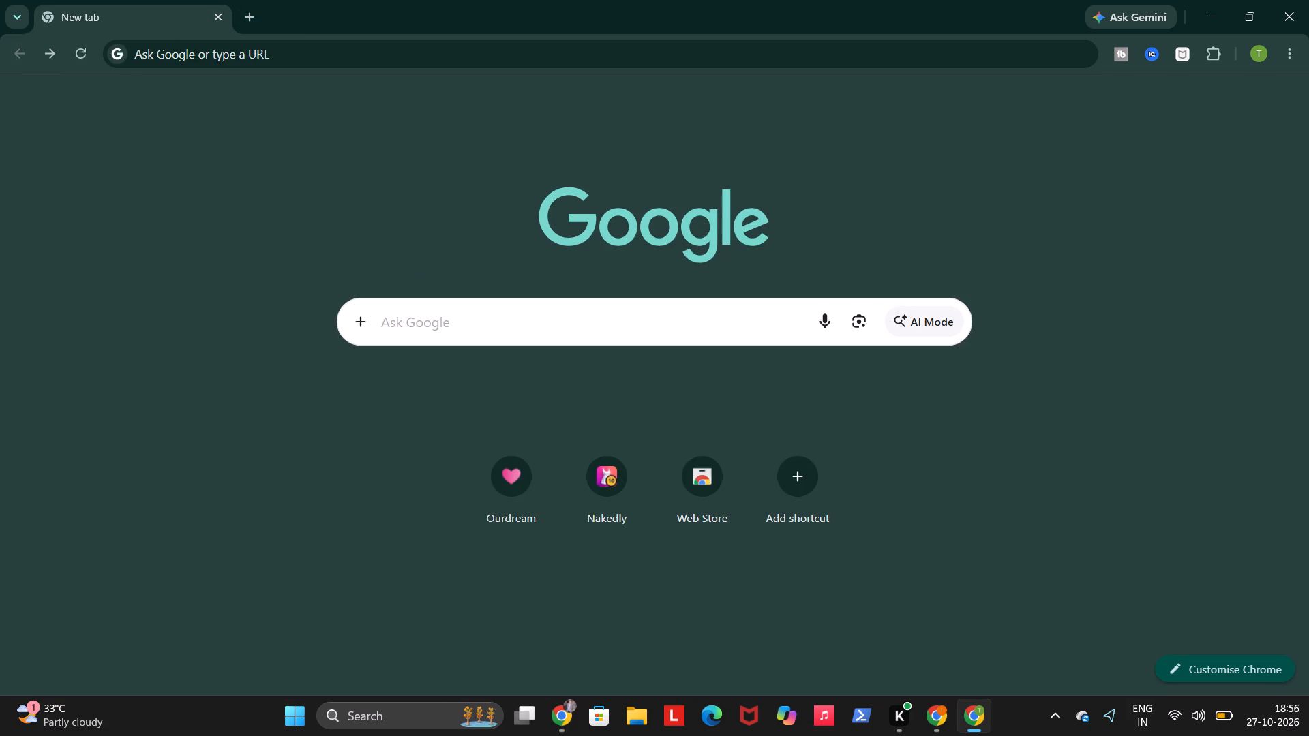
Search Google for "yt" and open the main YouTube result at youtube.com.
{"action": "left_click", "coordinate": [415, 320]}
{"action": "left_click", "coordinate": [420, 374]}
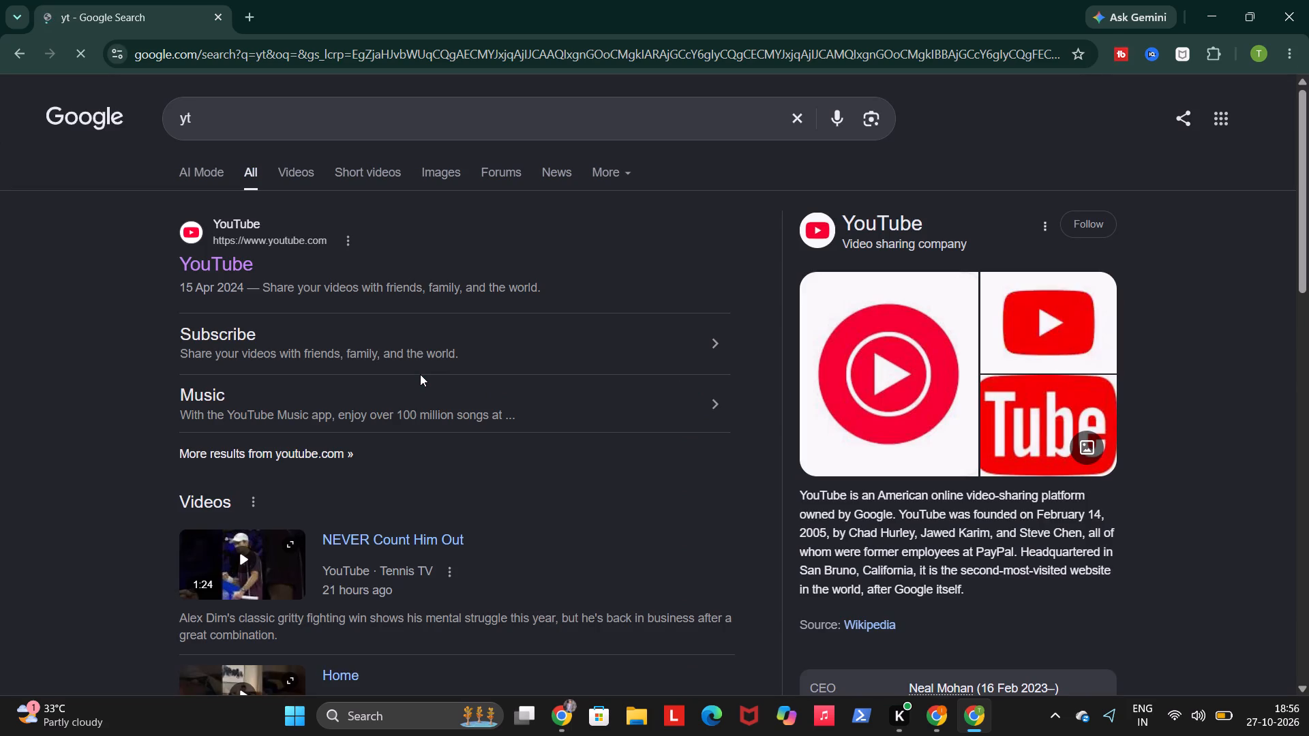
{"action": "double_click", "coordinate": [208, 266]}
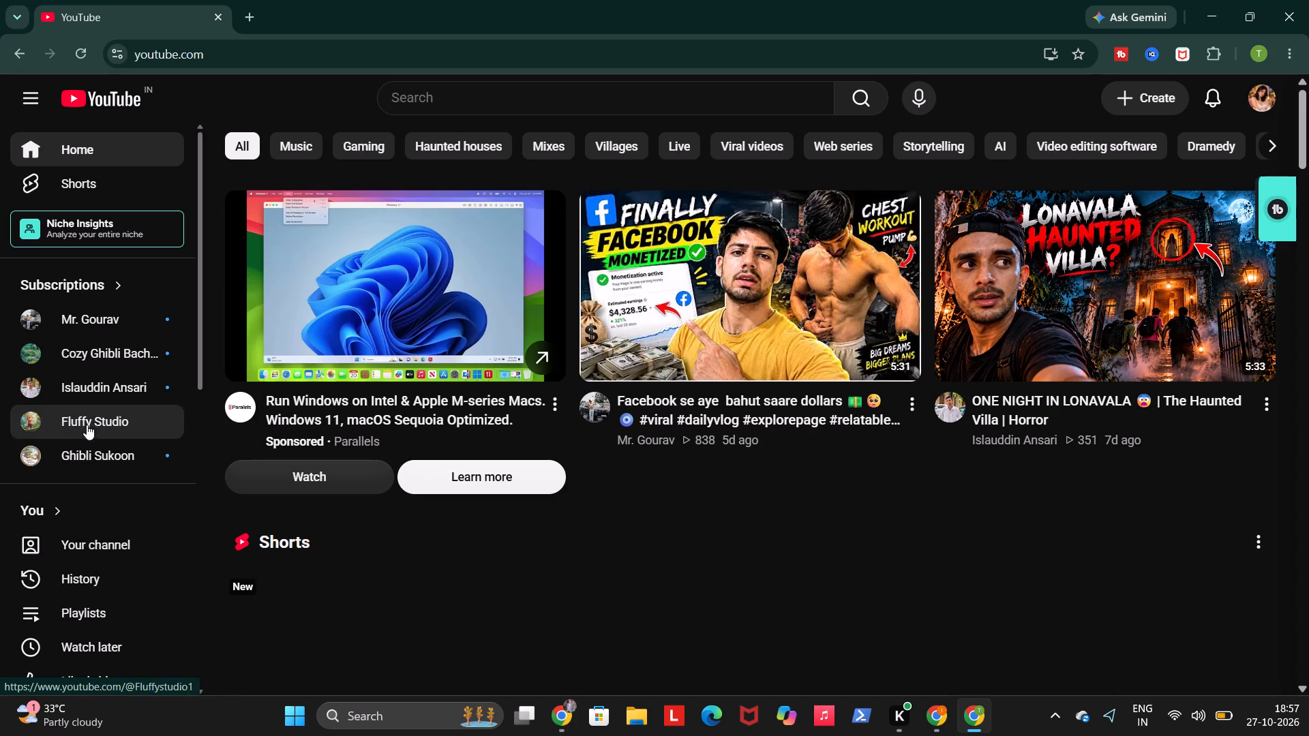
Open the YouTube watch history and look through the titles of the recently watched videos.
{"action": "left_click", "coordinate": [90, 574]}
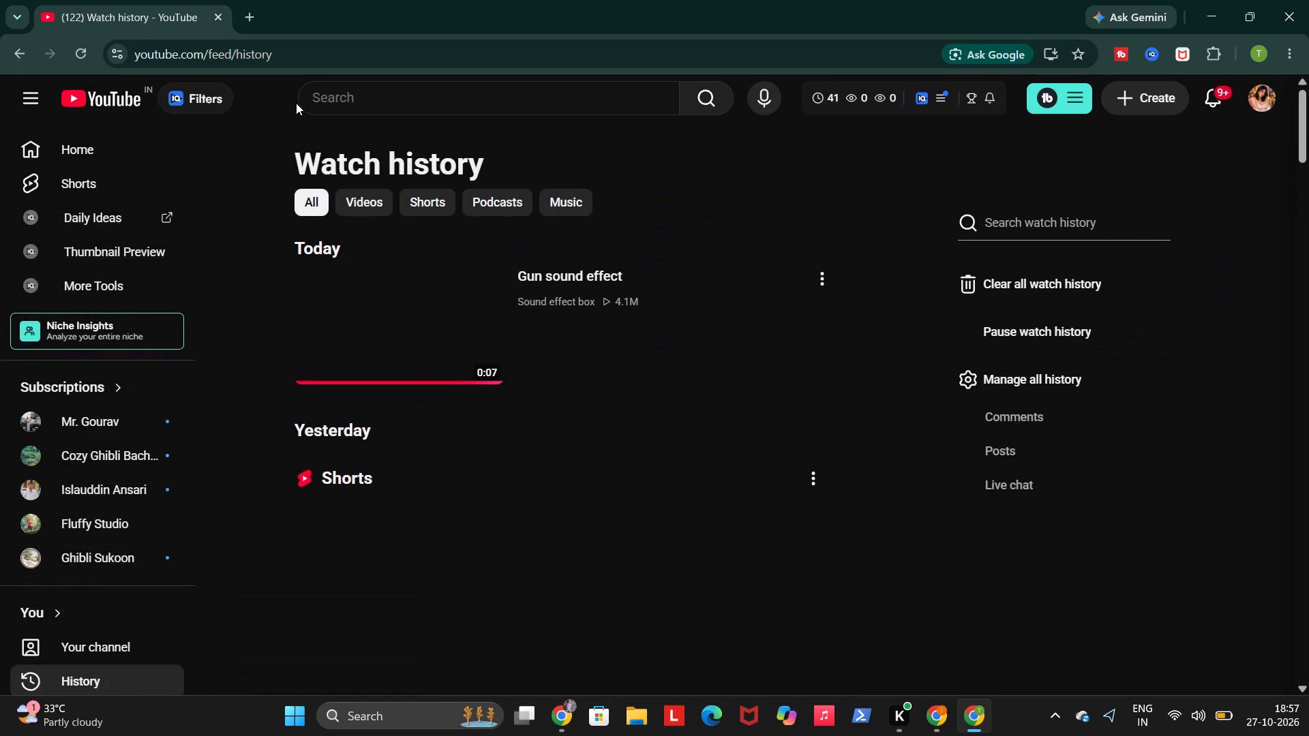
{"action": "scroll", "coordinate": [753, 307], "scroll_direction": "down", "scroll_amount": 2}
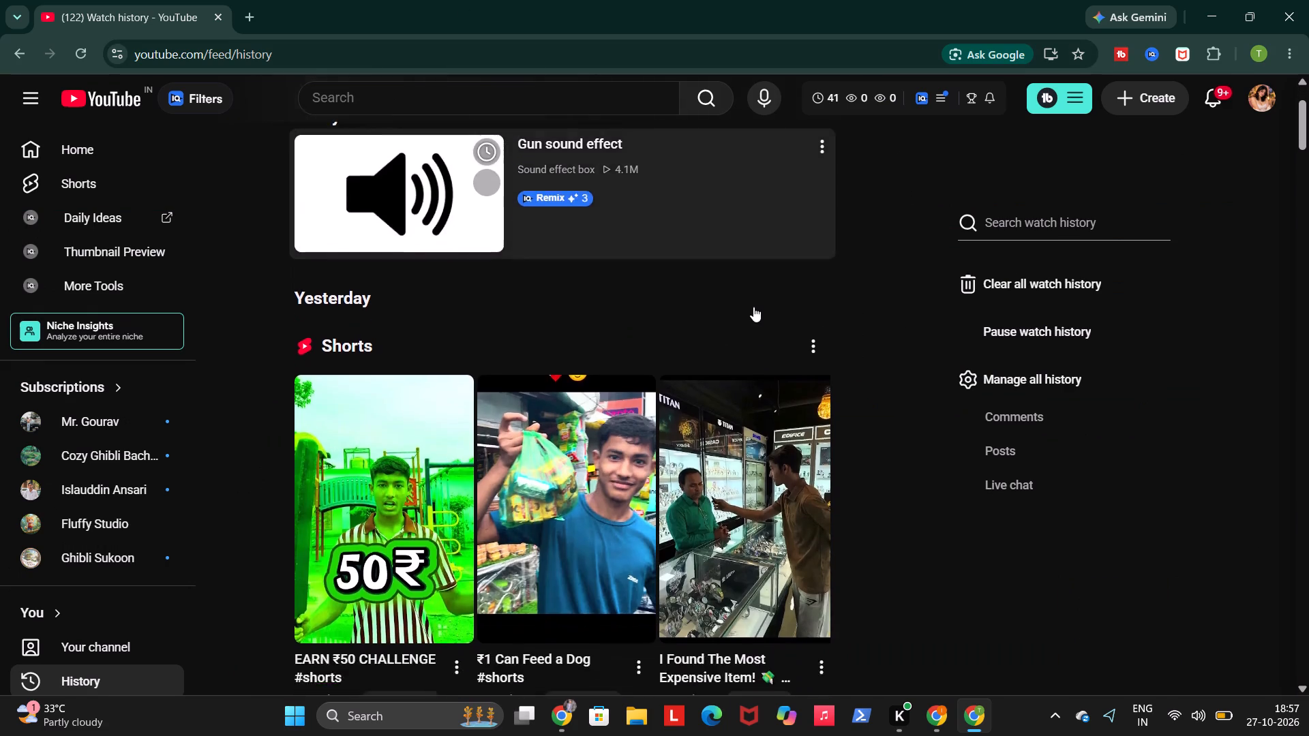
{"action": "scroll", "coordinate": [753, 307], "scroll_direction": "down", "scroll_amount": 6}
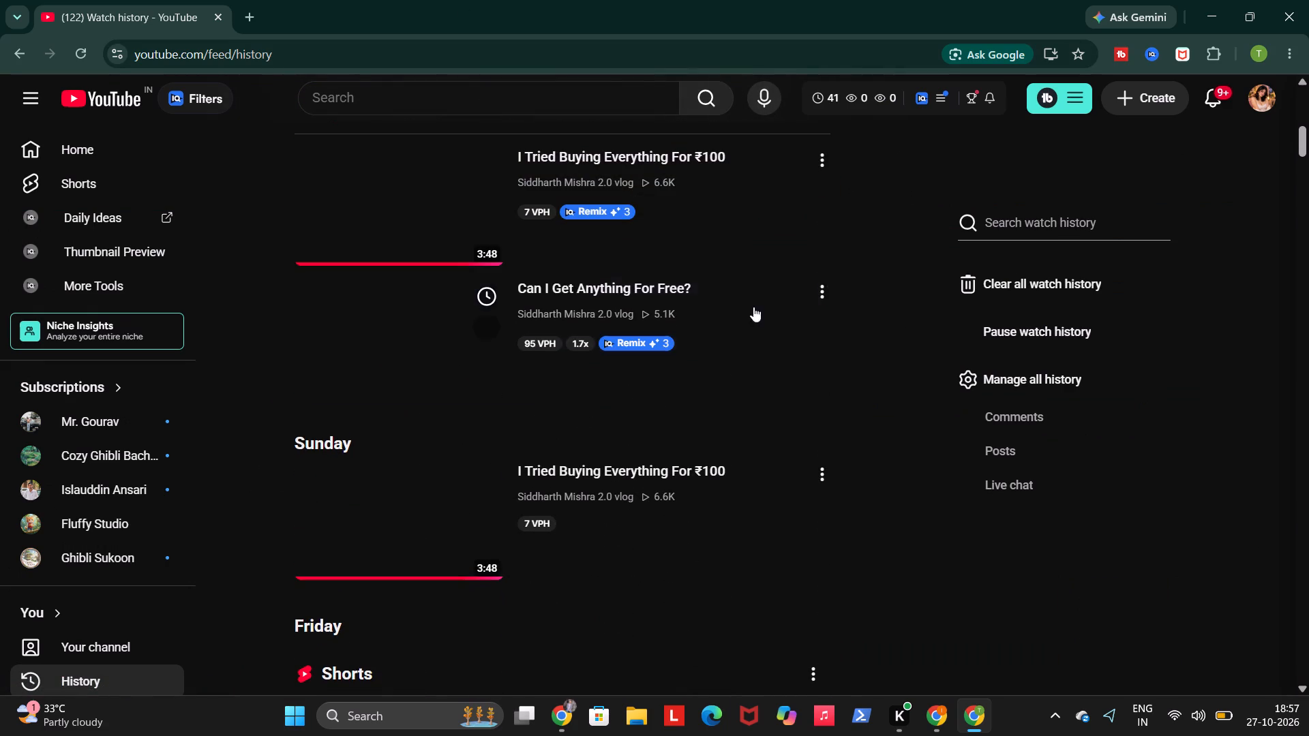
{"action": "scroll", "coordinate": [944, 258], "scroll_direction": "up", "scroll_amount": 1}
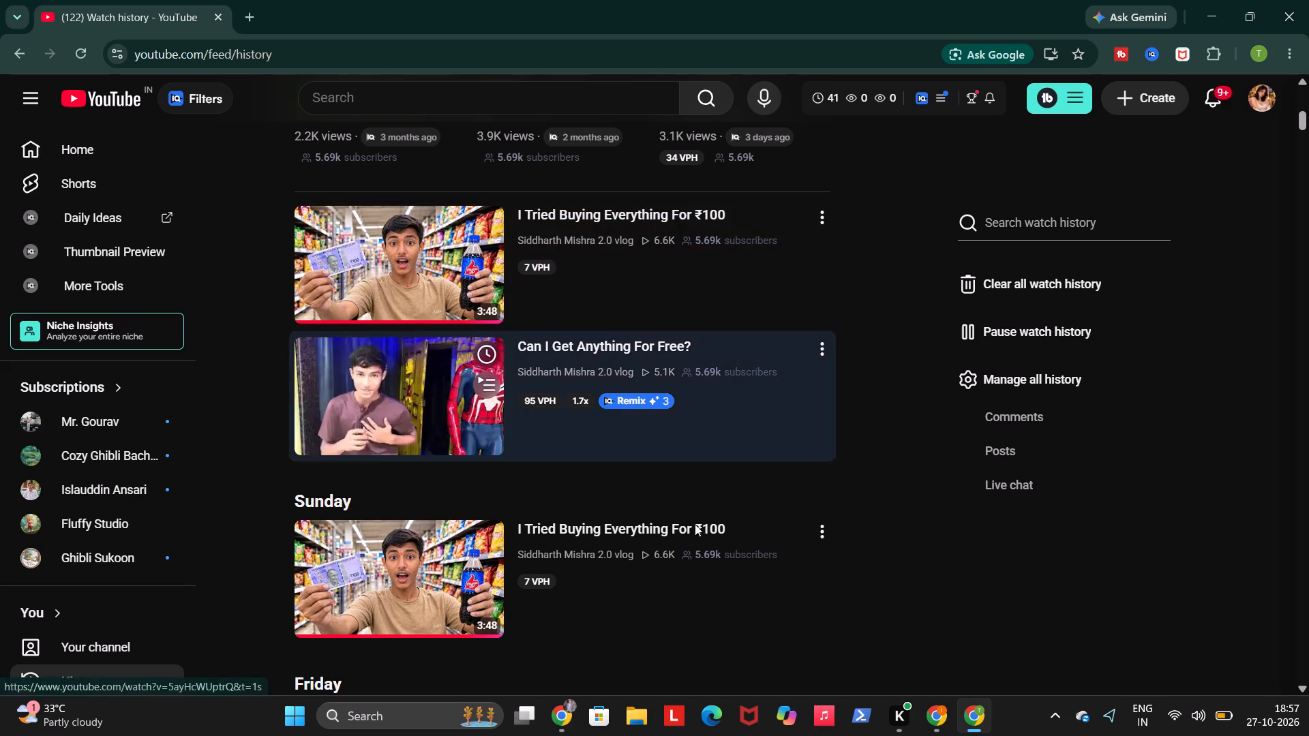
Return to the Dmart Video upload in the other Chrome window and replace its title with text starting "I Tri".
{"action": "left_click", "coordinate": [938, 731]}
{"action": "left_click", "coordinate": [483, 282]}
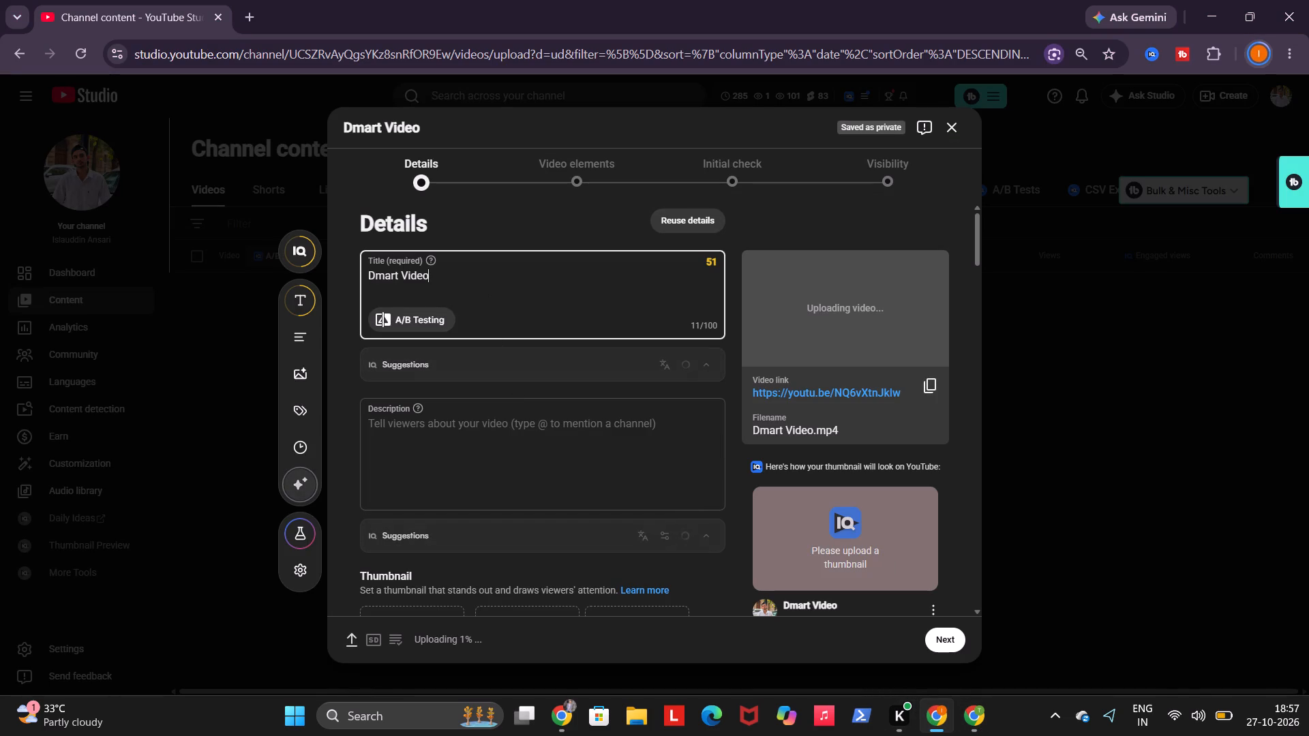
{"action": "key", "text": "BackSpace"}
{"action": "key", "text": "BackSpace"}
{"action": "key", "text": "BackSpace"}
{"action": "key", "text": "BackSpace"}
{"action": "key", "text": "BackSpace"}
{"action": "key", "text": "BackSpace"}
{"action": "key", "text": "BackSpace"}
{"action": "key", "text": "BackSpace"}
{"action": "key", "text": "BackSpace"}
{"action": "key", "text": "BackSpace"}
{"action": "key", "text": "BackSpace"}
{"action": "key", "text": "BackSpace"}
{"action": "key", "text": "BackSpace"}
{"action": "key", "text": "BackSpace"}
{"action": "key", "text": "BackSpace"}
{"action": "key", "text": "BackSpace"}
{"action": "key", "text": "BackSpace"}
{"action": "key", "text": "BackSpace"}
{"action": "key", "text": "BackSpace"}
{"action": "key", "text": "BackSpace"}
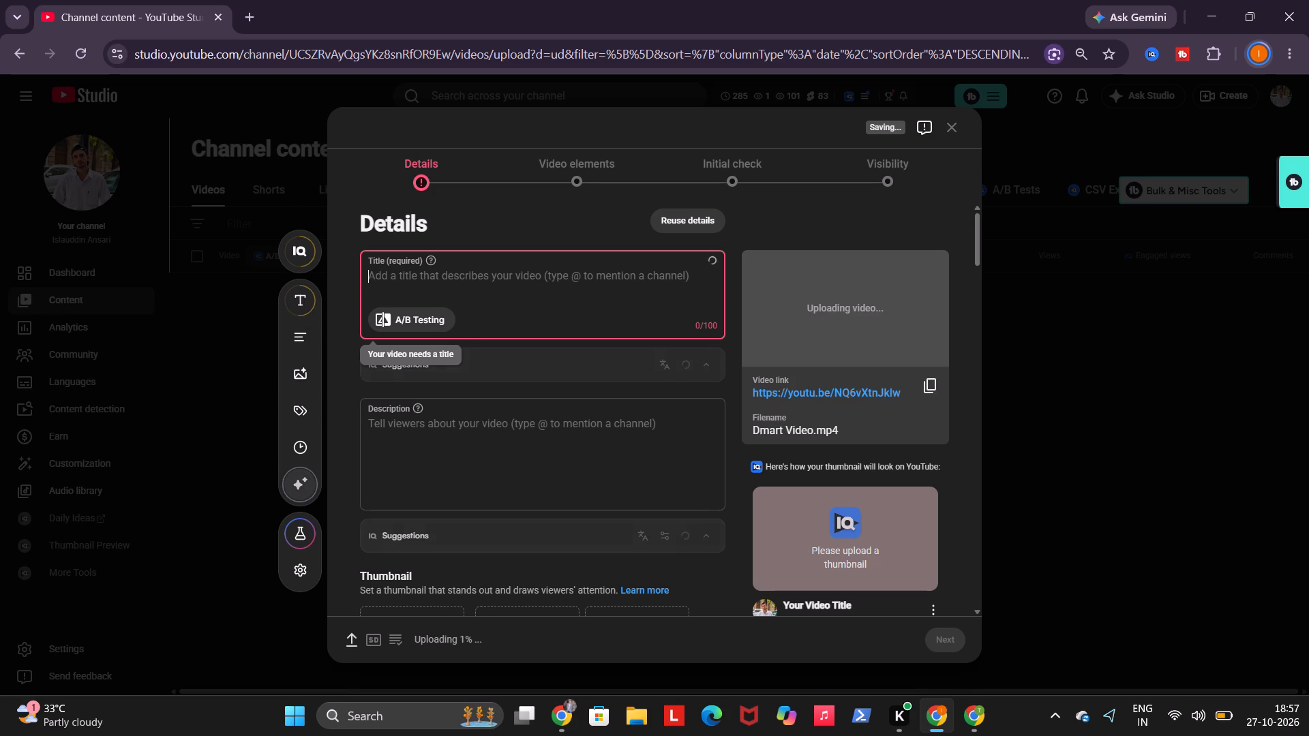
{"action": "type", "text": "I"}
{"action": "key", "text": "space"}
{"action": "type", "text": "Tri"}
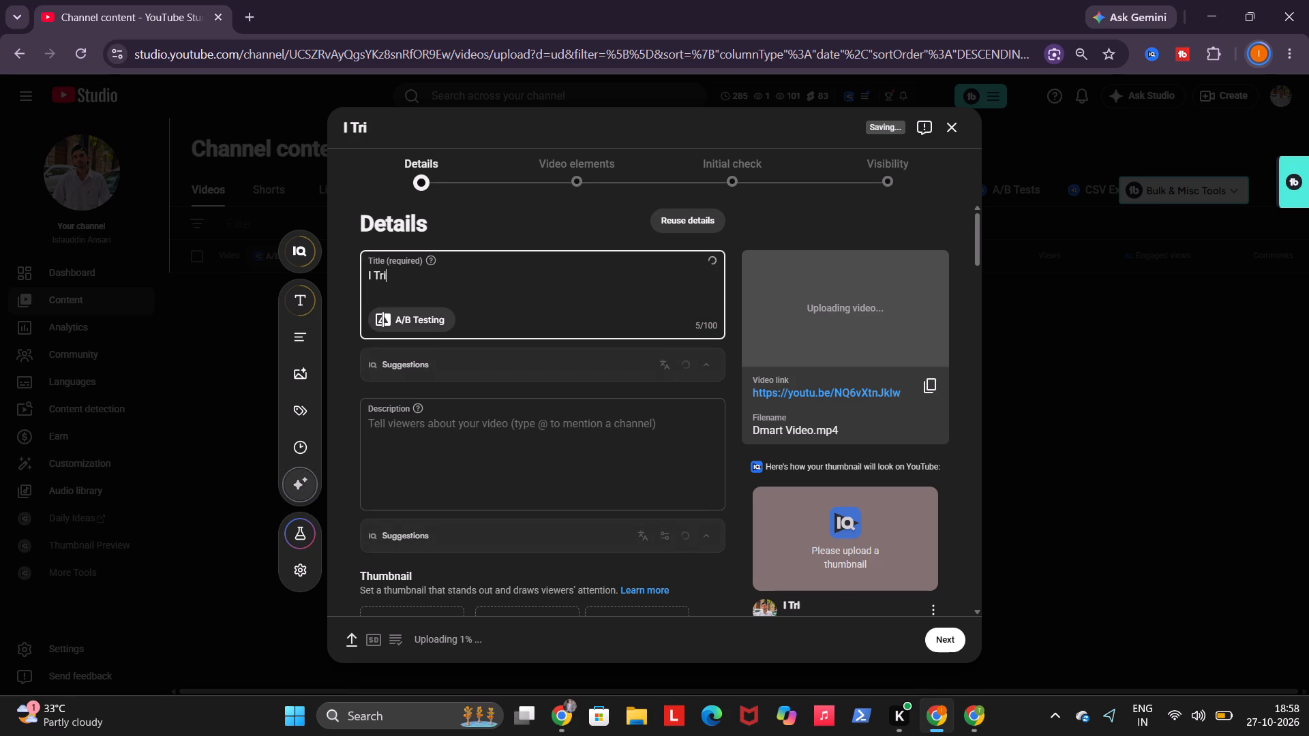
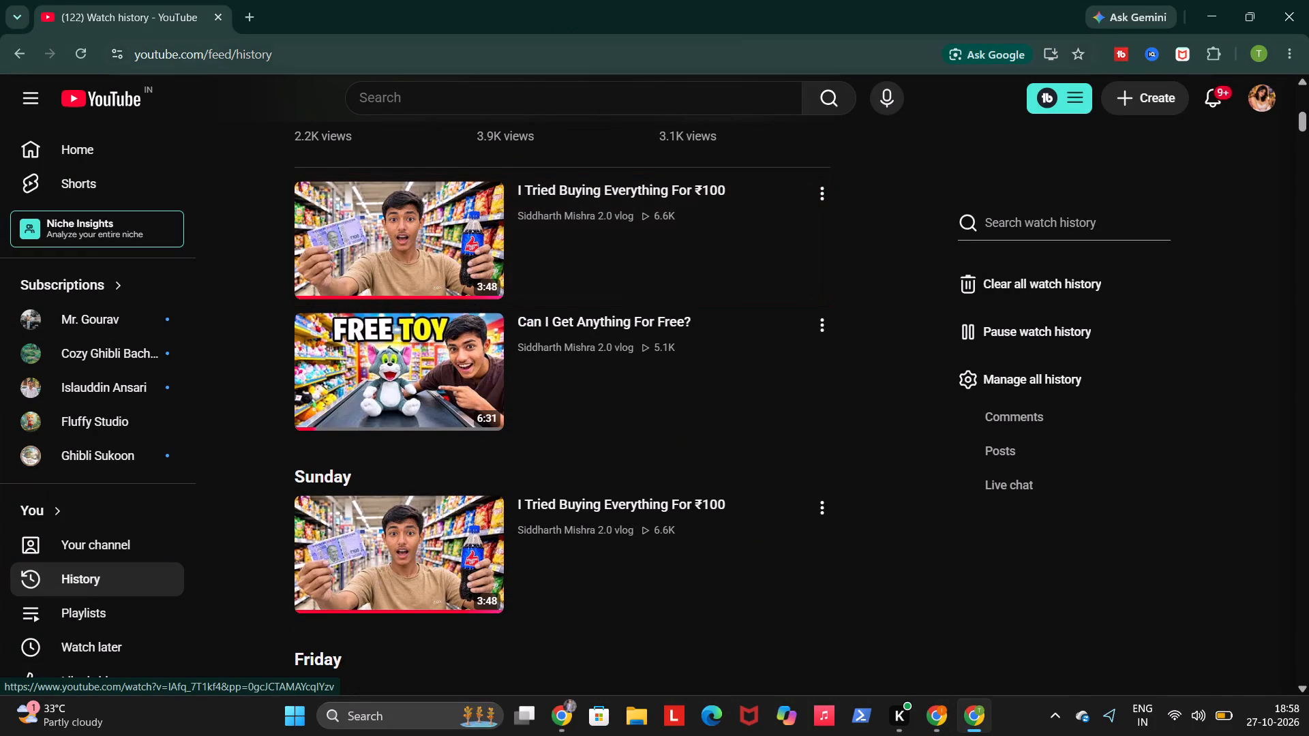
Continue the Dmart Video title to read "I Tried Buying Everything", checking the wording against the watch history in the other Chrome window.
{"action": "key", "text": "alt+Tab"}
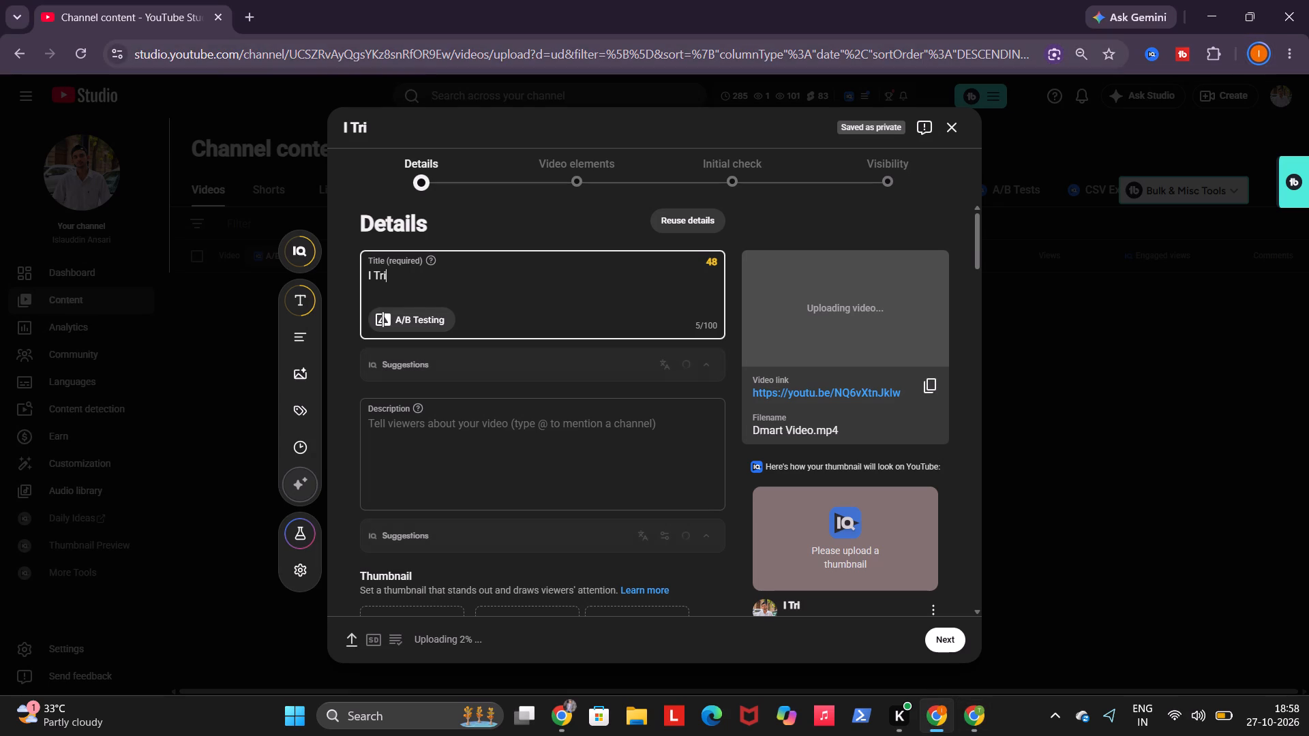
{"action": "type", "text": "ed"}
{"action": "key", "text": "space"}
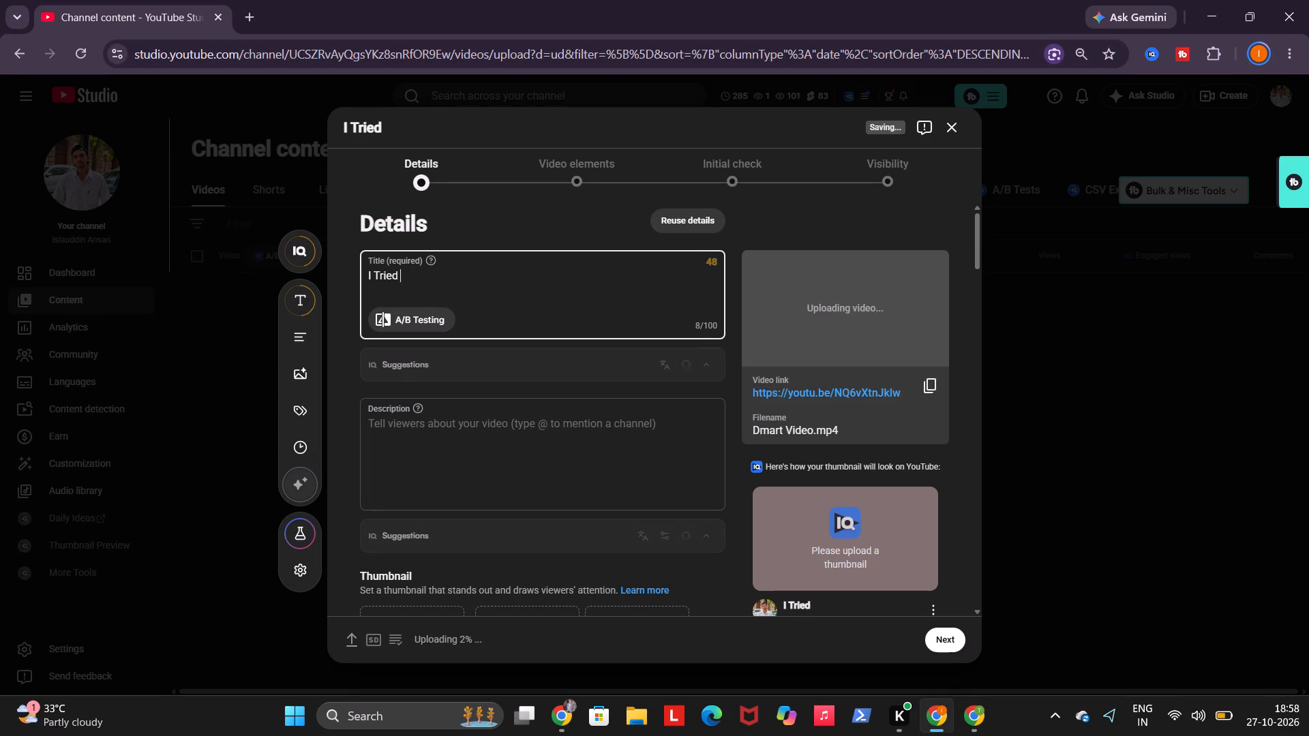
{"action": "key", "text": "alt+Tab"}
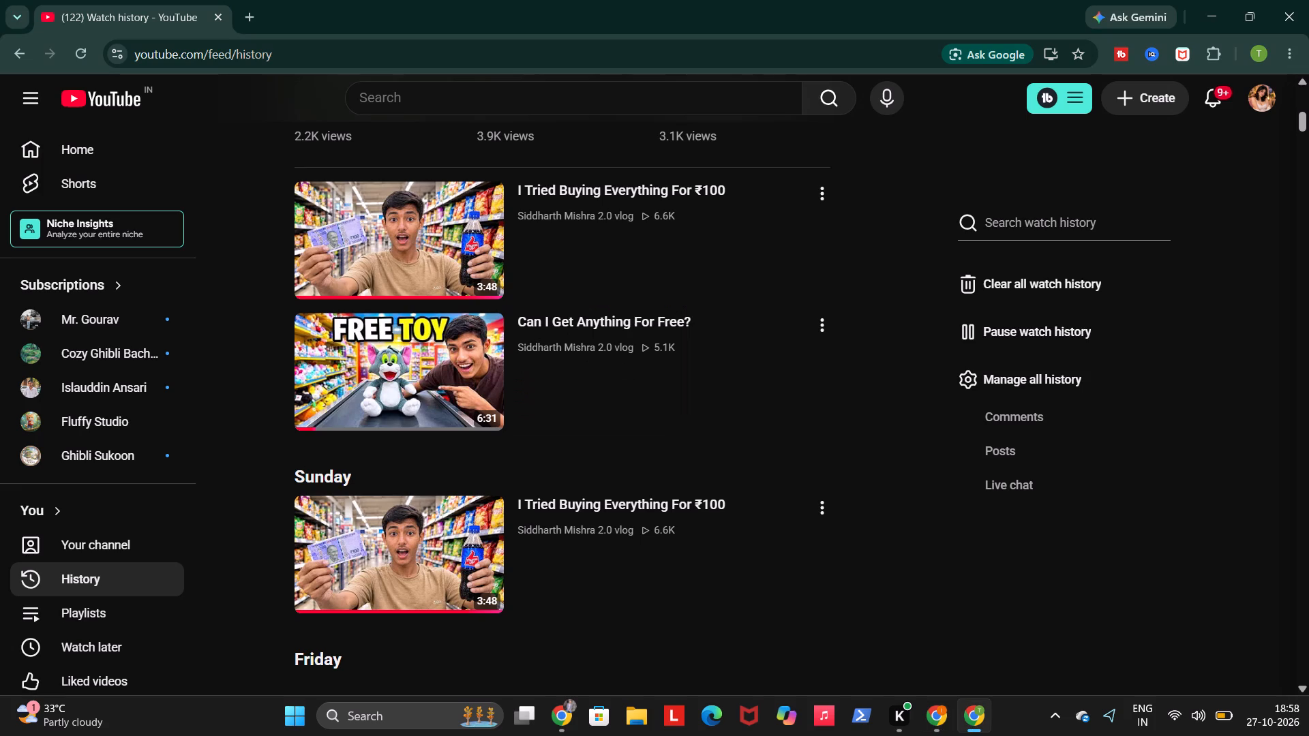
{"action": "key", "text": "alt+Tab"}
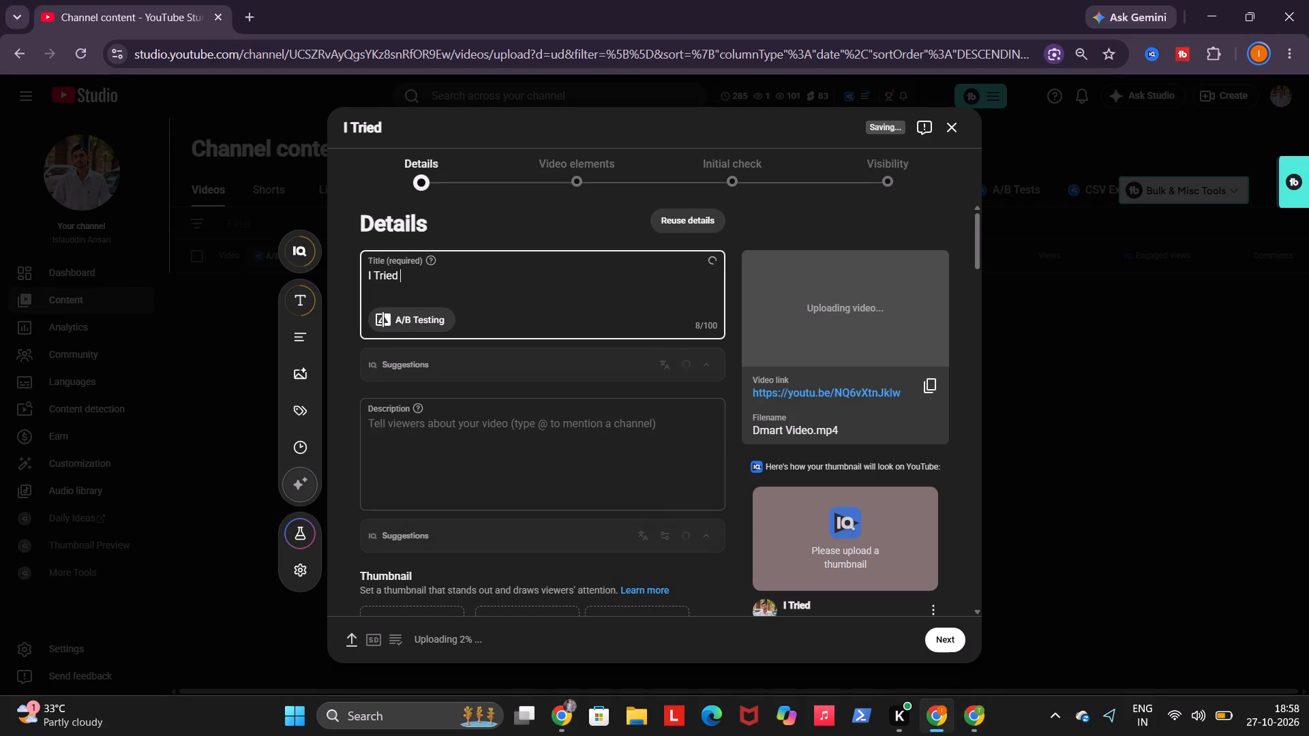
{"action": "type", "text": "Bu"}
{"action": "key", "text": "alt+Tab"}
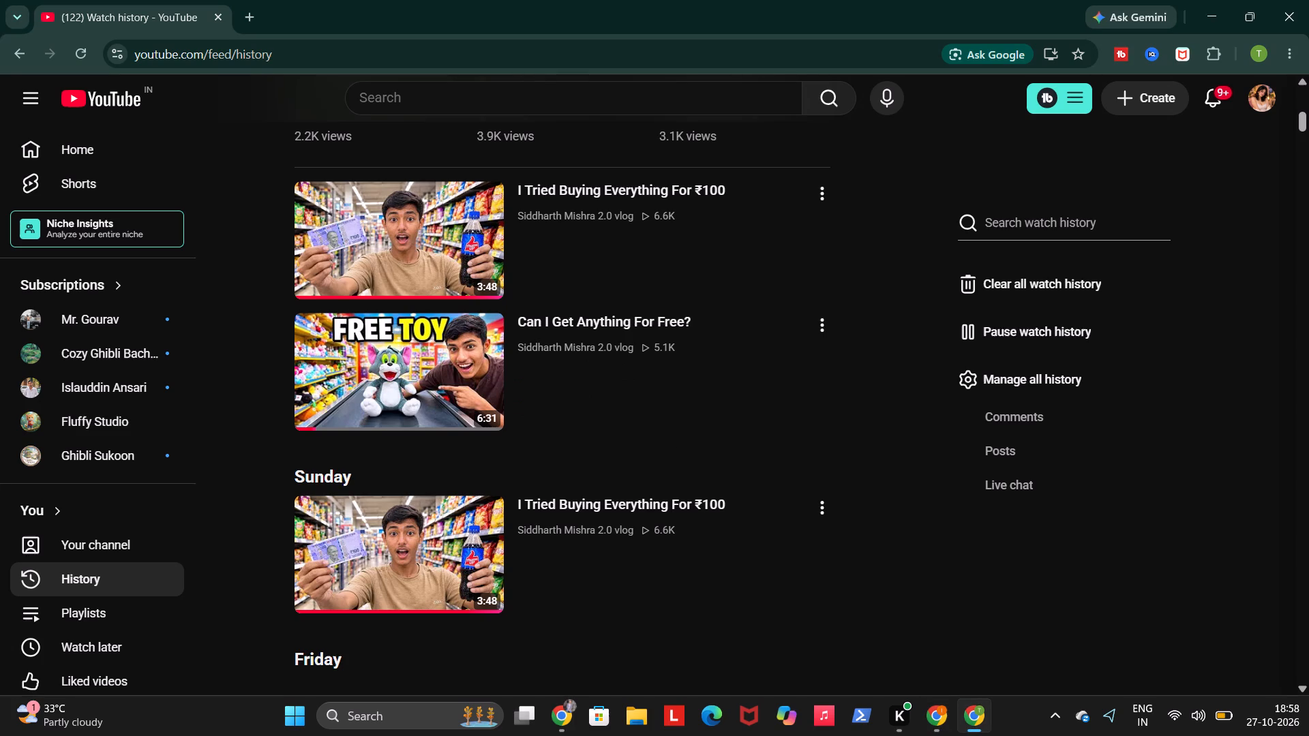
{"action": "key", "text": "alt+Tab"}
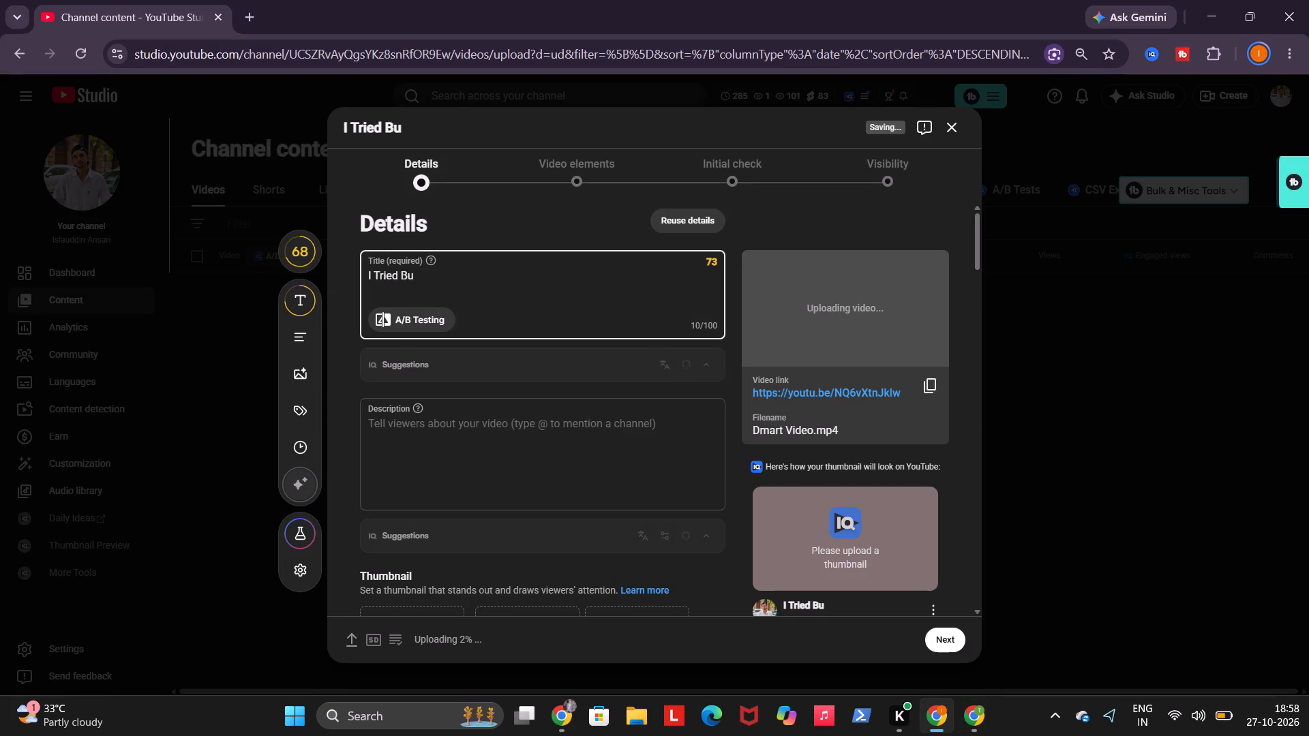
{"action": "type", "text": "ying"}
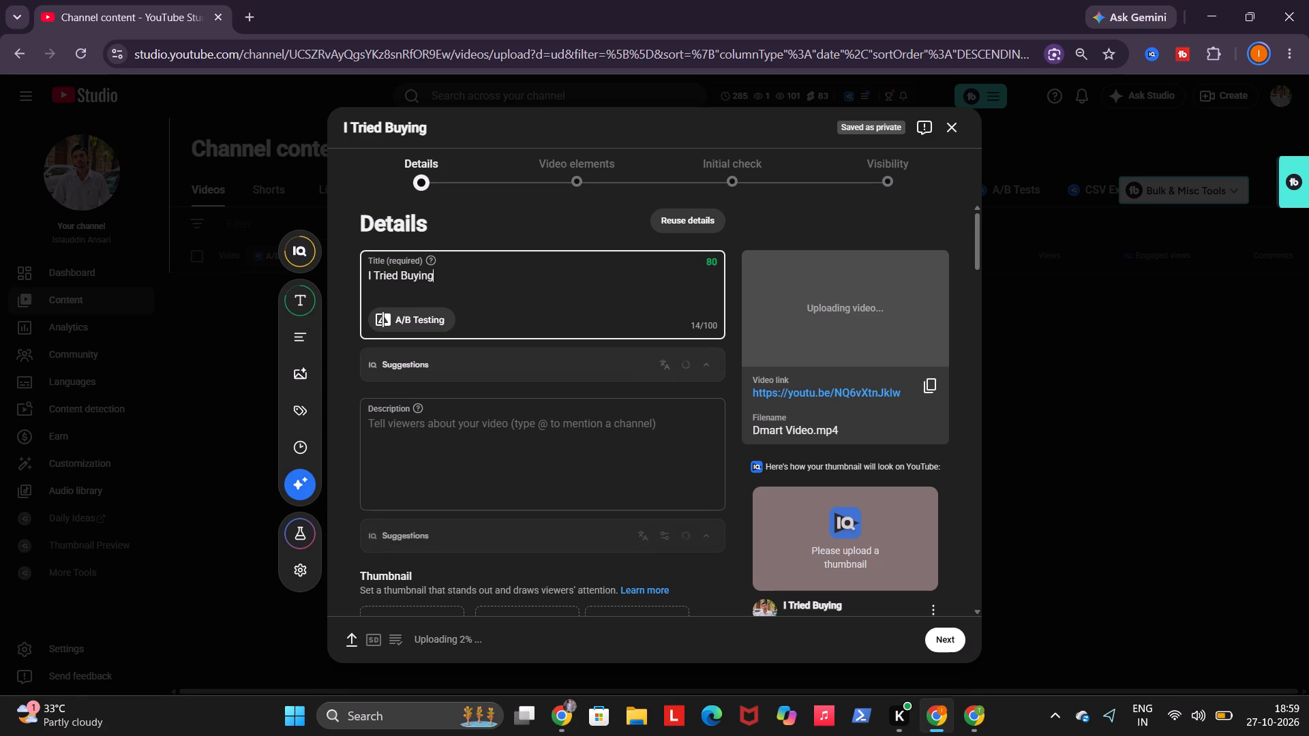
{"action": "key", "text": "space"}
{"action": "key", "text": "alt+Tab"}
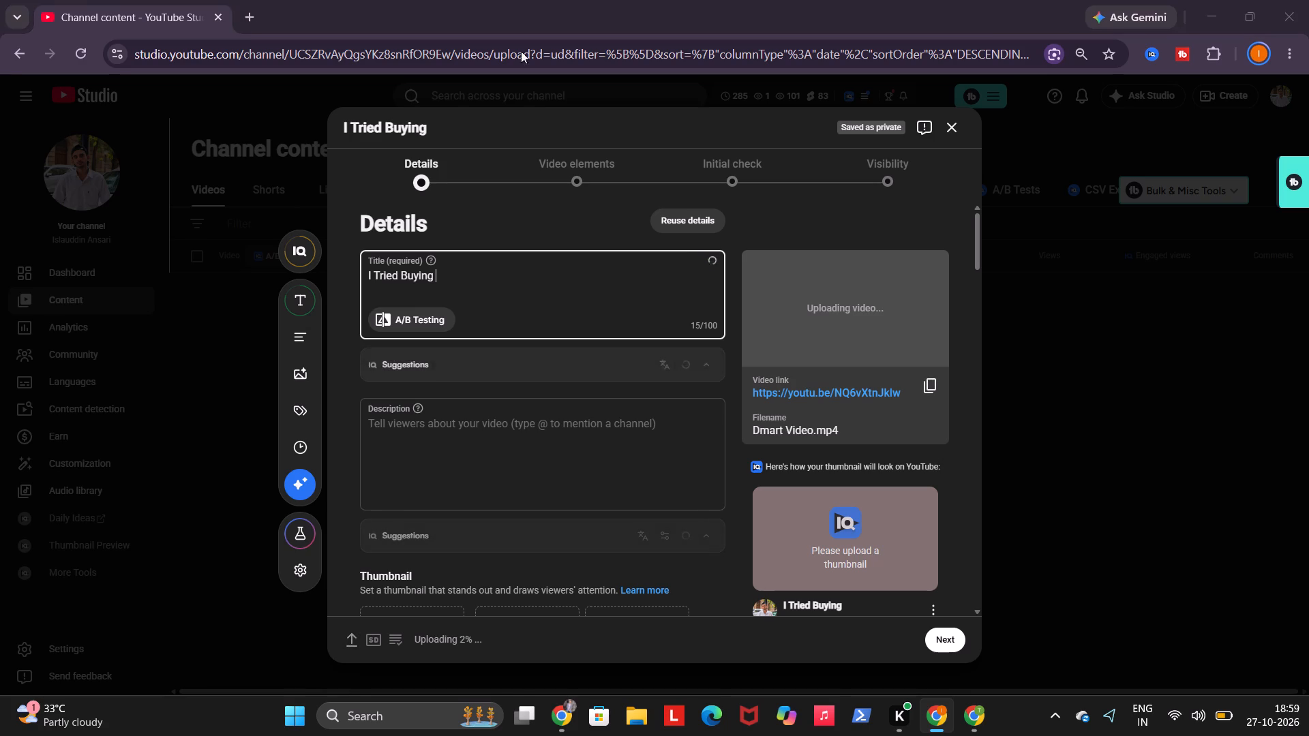
{"action": "key", "text": "alt+Tab"}
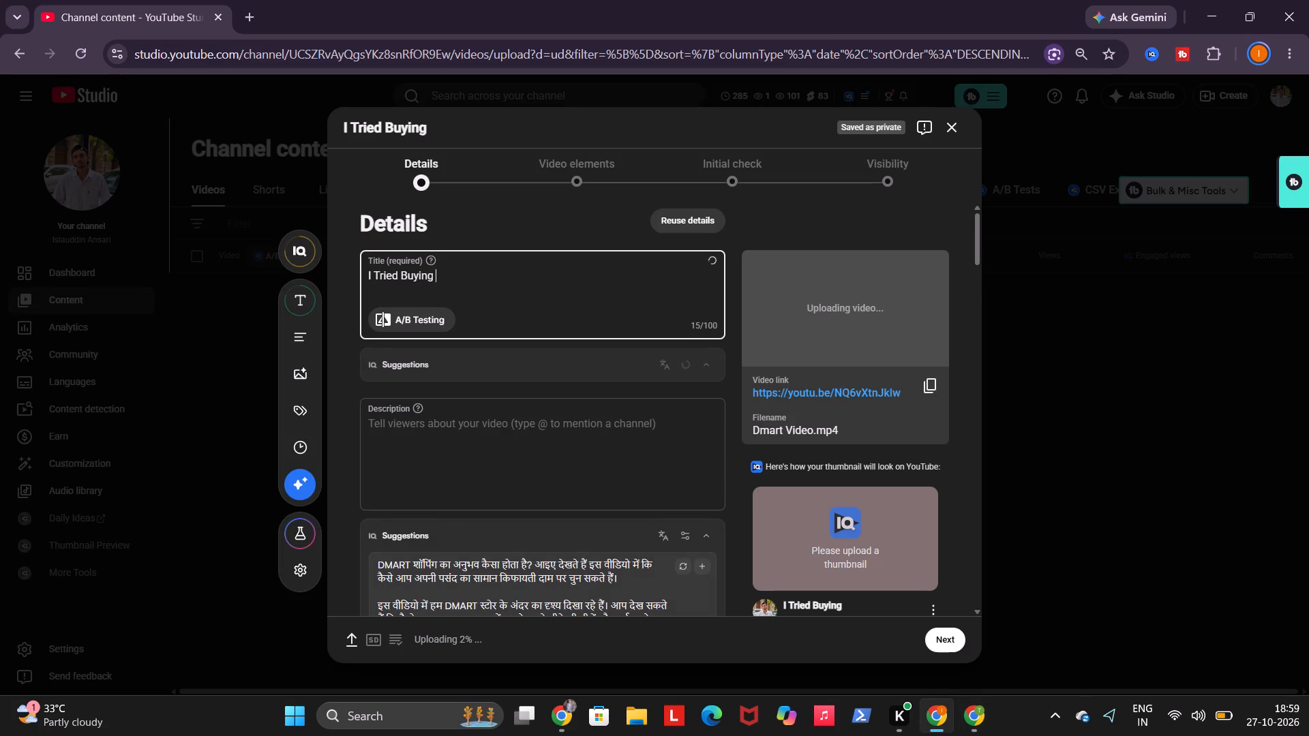
{"action": "key", "text": "shift+e"}
{"action": "type", "text": "ve"}
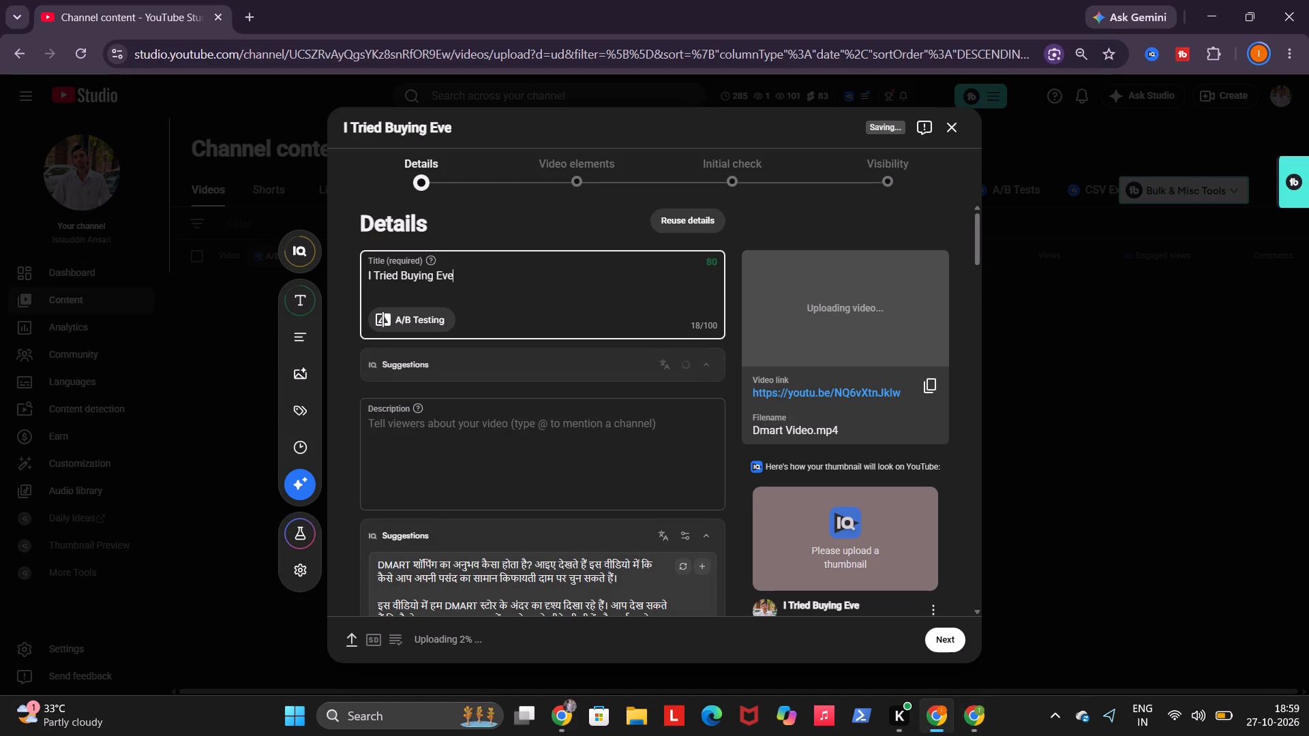
{"action": "type", "text": "rything"}
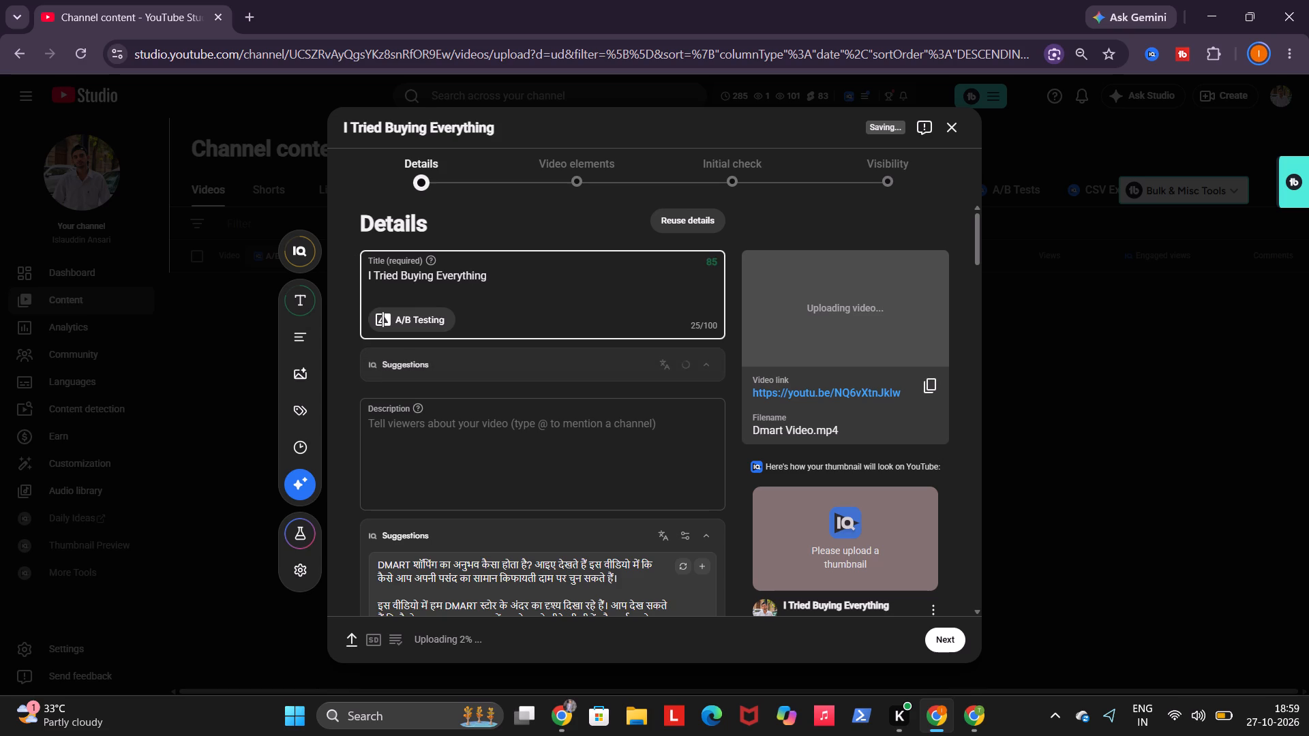
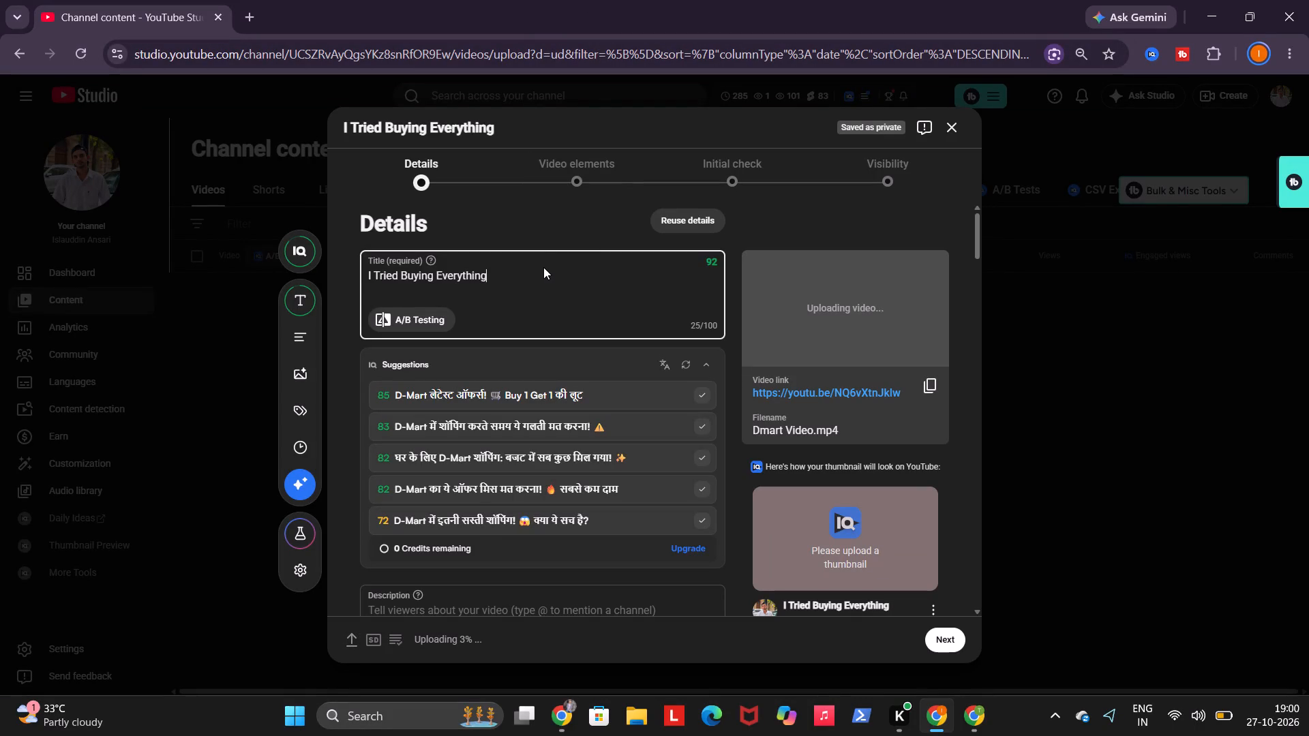
Add "For" to the Dmart Video title, checking the wording against the watch history in the other Chrome window.
{"action": "key", "text": "alt+Tab"}
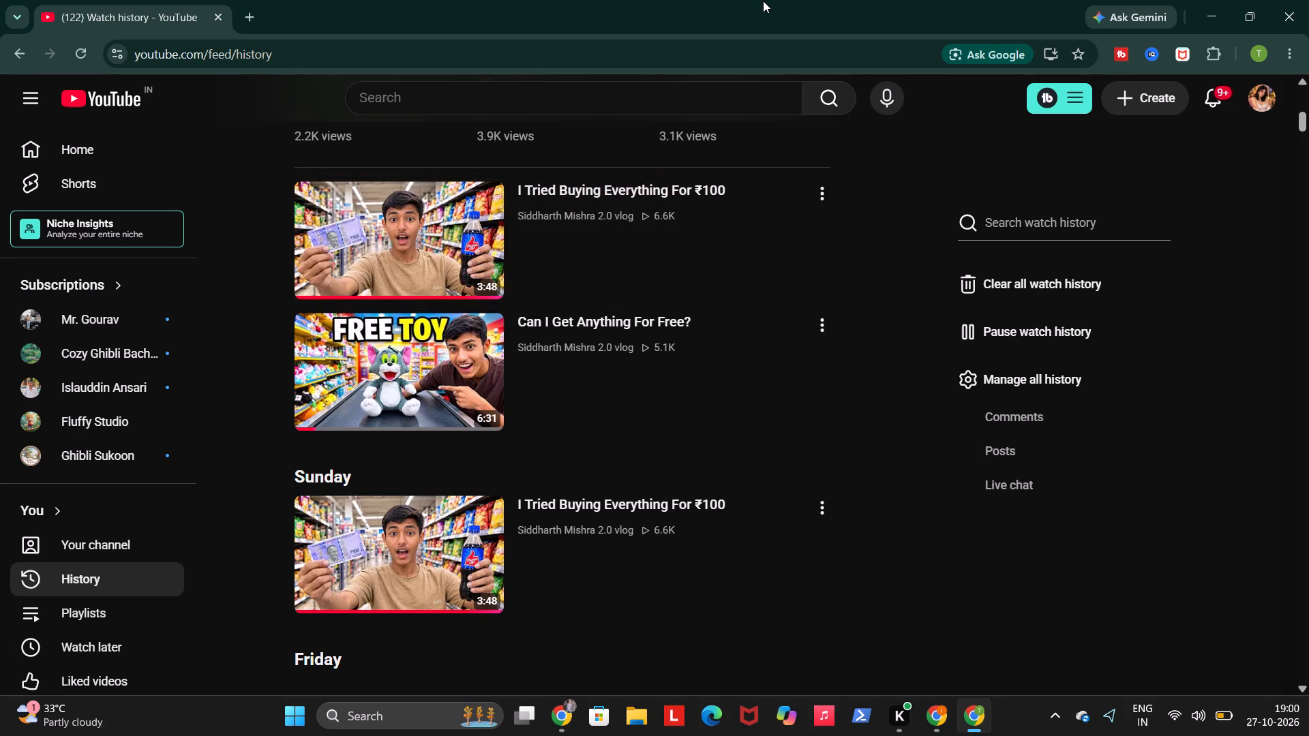
{"action": "key", "text": "alt+Tab"}
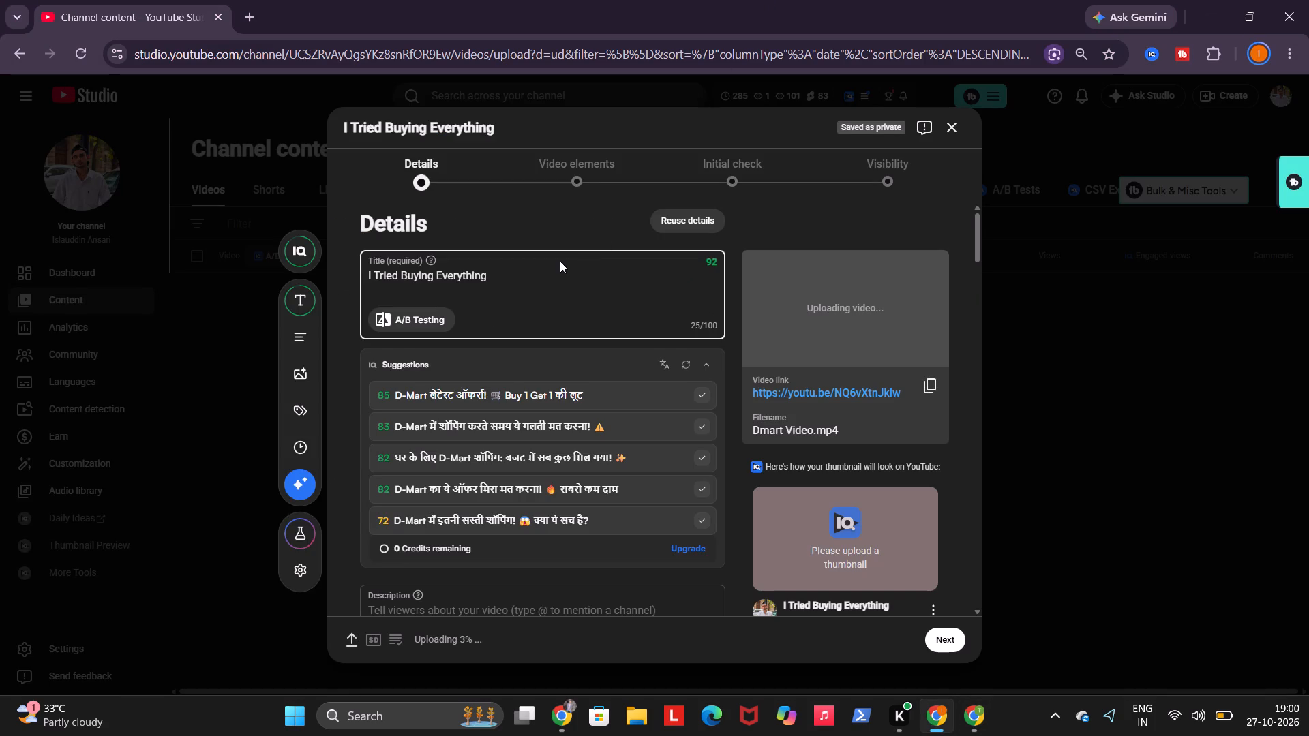
{"action": "key", "text": "space"}
{"action": "type", "text": "For"}
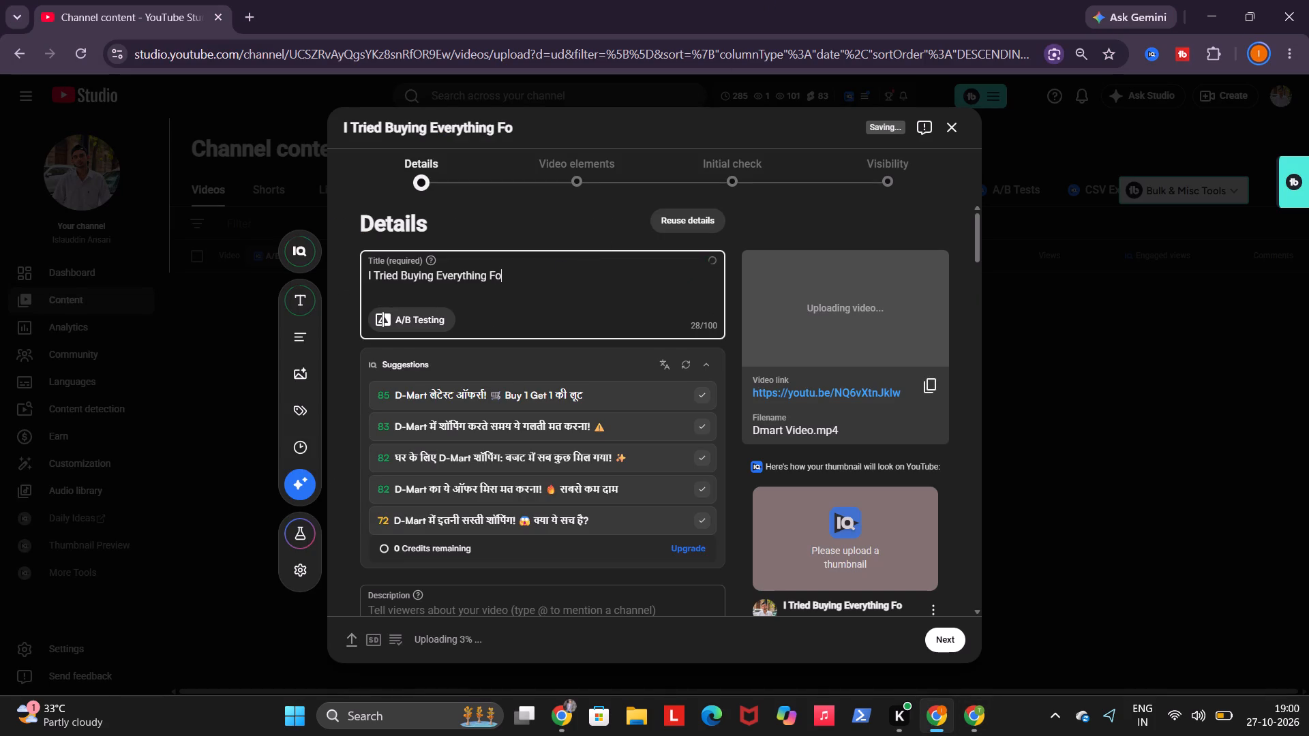
{"action": "key", "text": "space"}
Open the "I Tried Buying Everything For ₹100" video from the watch history in the other Chrome window and pause it.
{"action": "key", "text": "alt+Tab"}
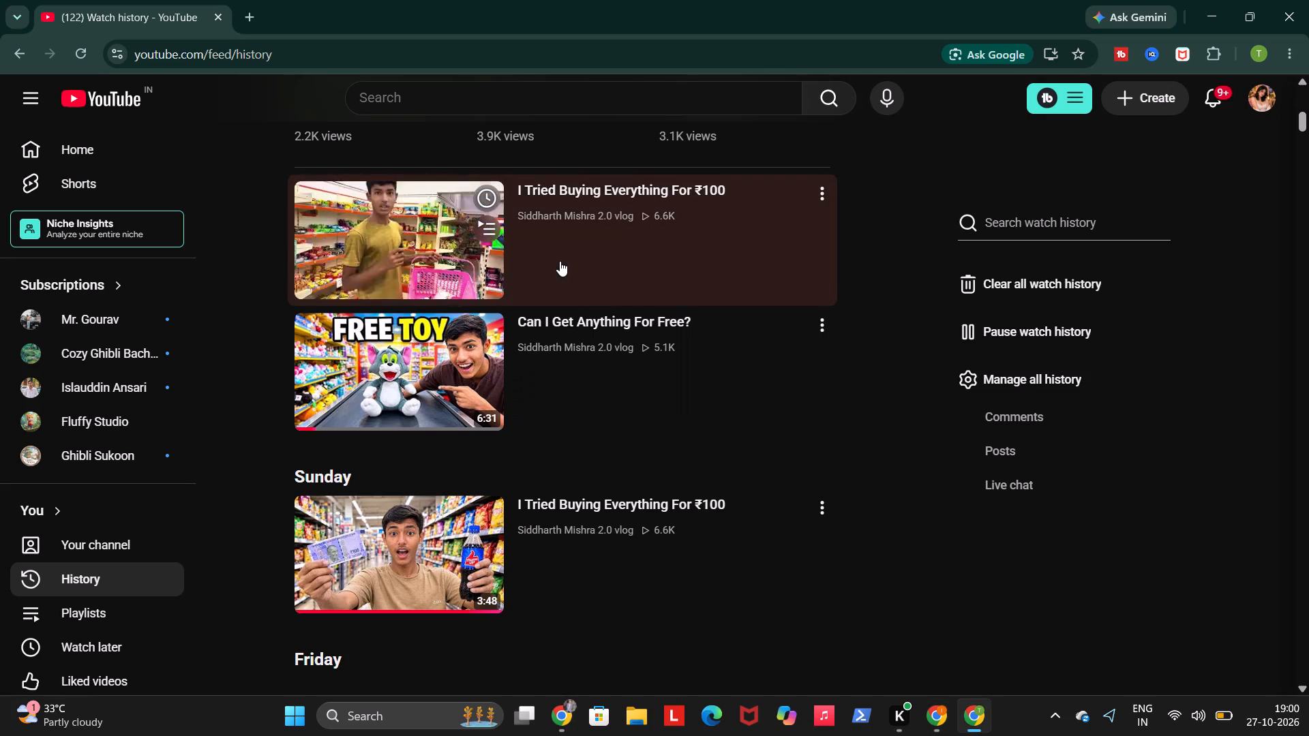
{"action": "key", "text": "alt+Tab"}
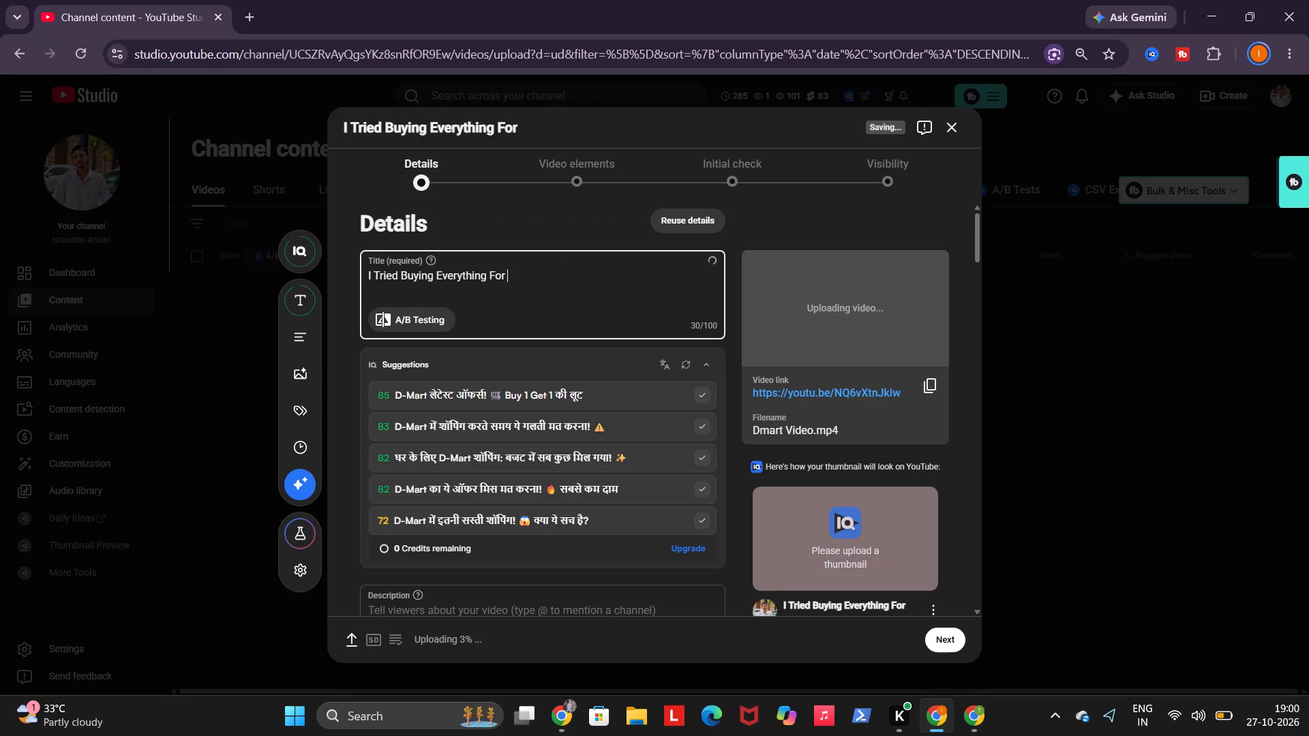
{"action": "key", "text": "alt+Tab"}
{"action": "left_click", "coordinate": [482, 210]}
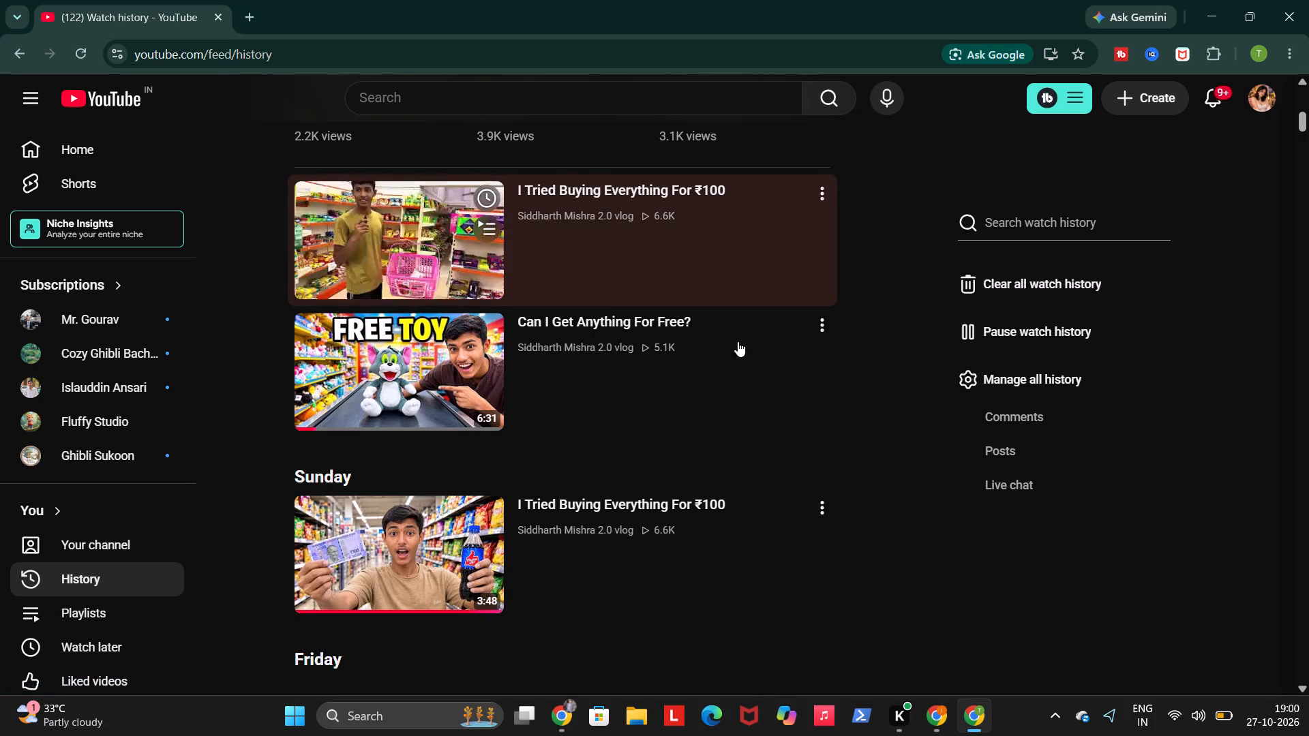
{"action": "left_click", "coordinate": [785, 242]}
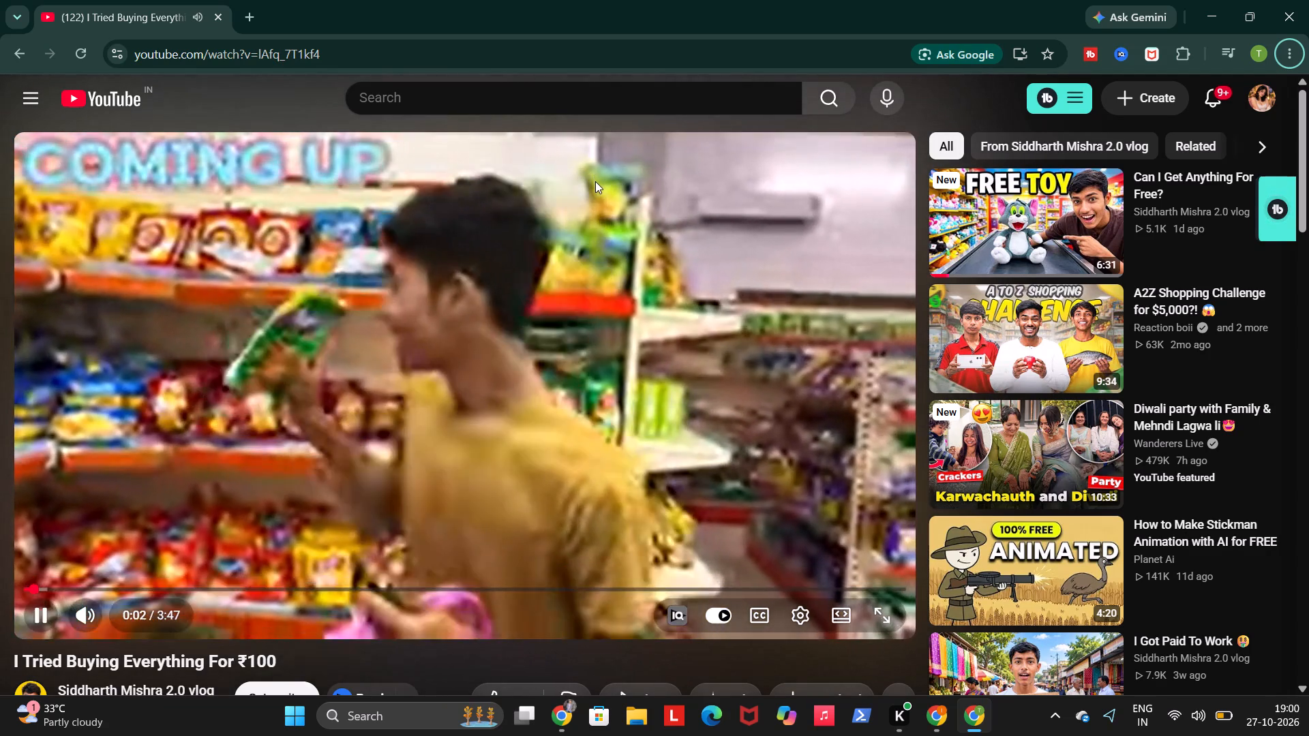
{"action": "double_click", "coordinate": [595, 181]}
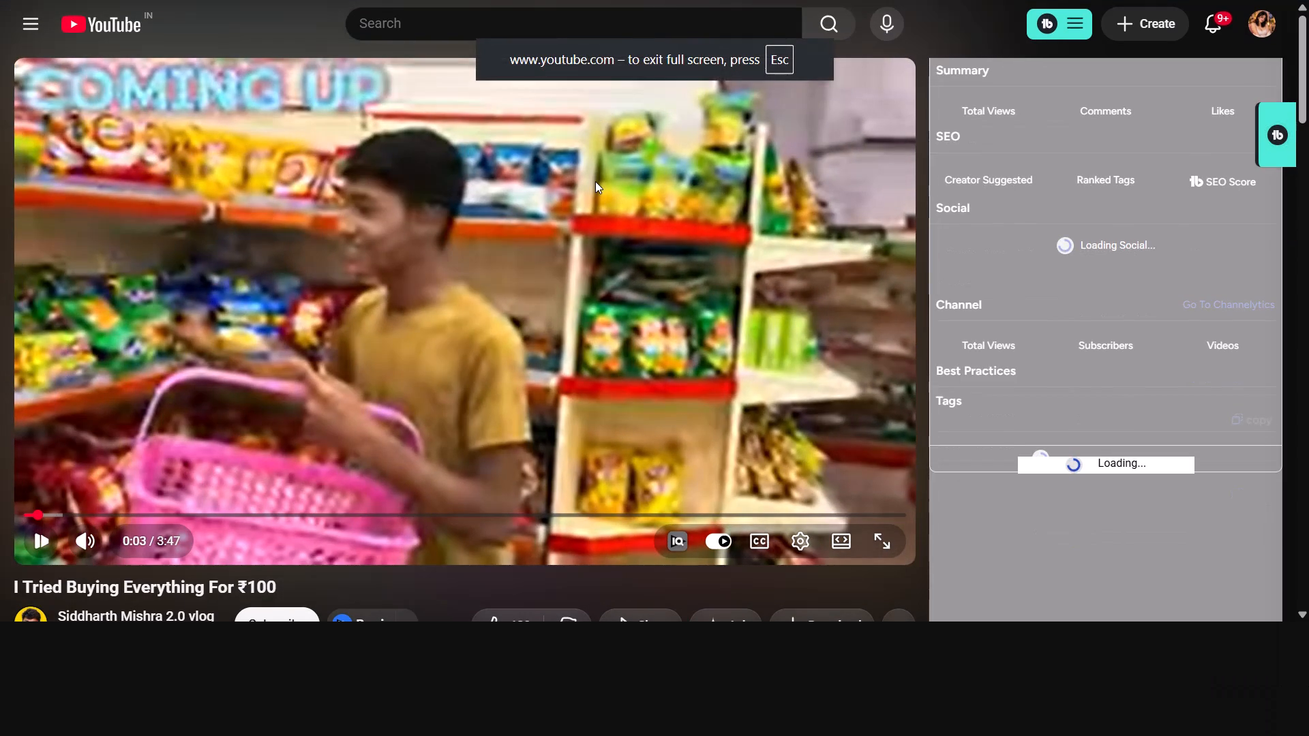
{"action": "left_click", "coordinate": [715, 198]}
{"action": "key", "text": "Escape"}
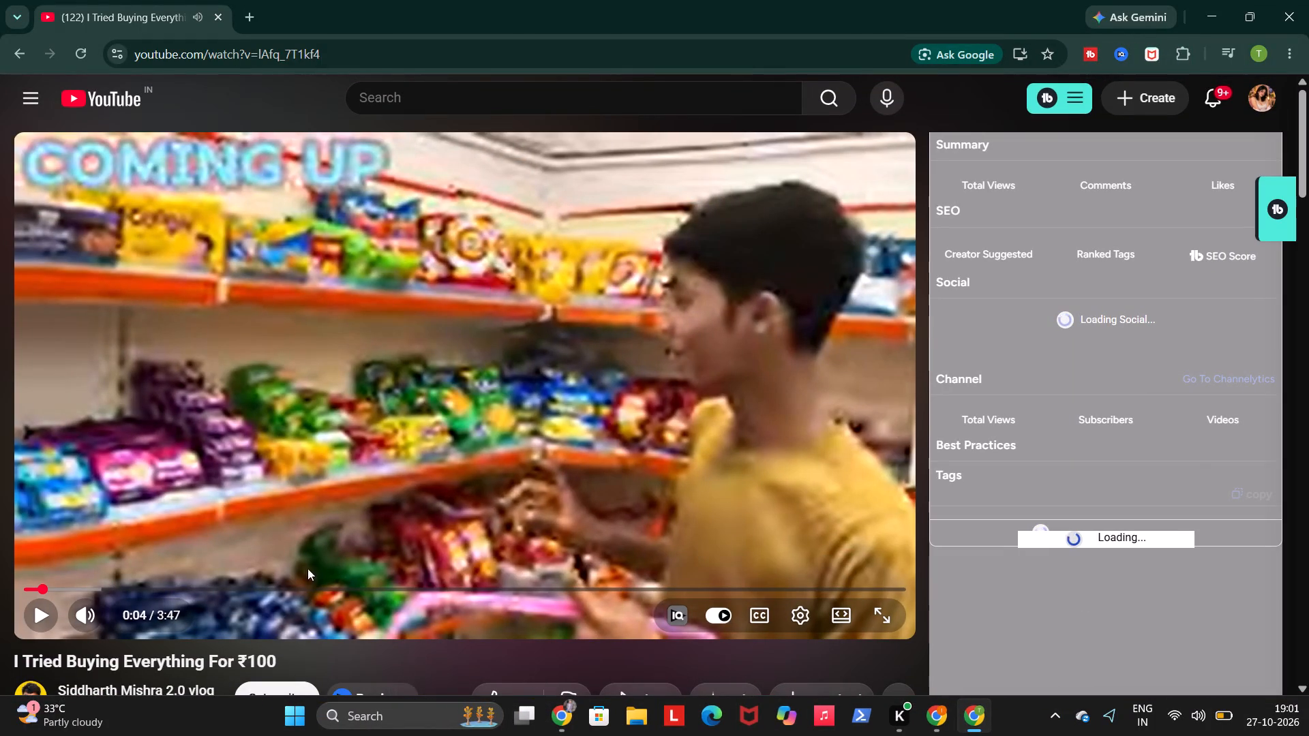
Copy "₹100" from the reference video's title onto the end of the Dmart Video title, leaving a single space before it.
{"action": "left_click_drag", "start_coordinate": [233, 663], "coordinate": [292, 664]}
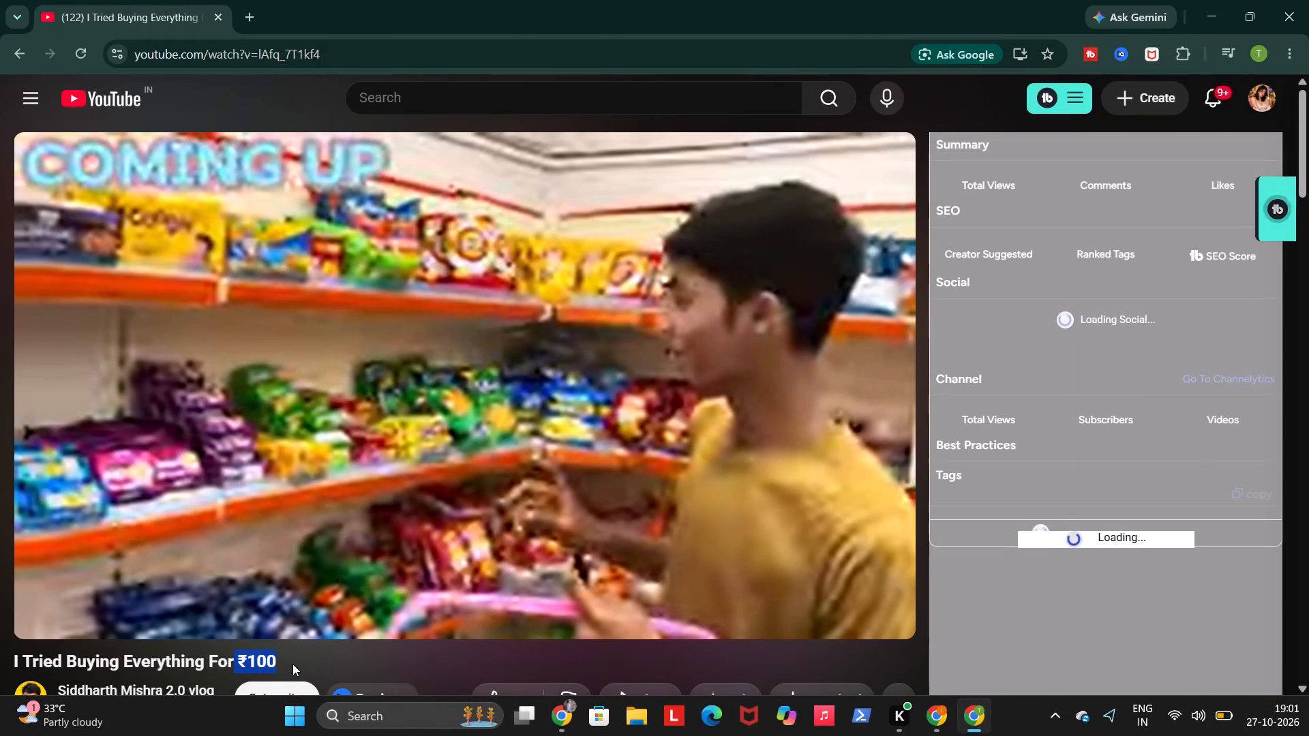
{"action": "key", "text": "ctrl+c"}
{"action": "key", "text": "alt+Tab"}
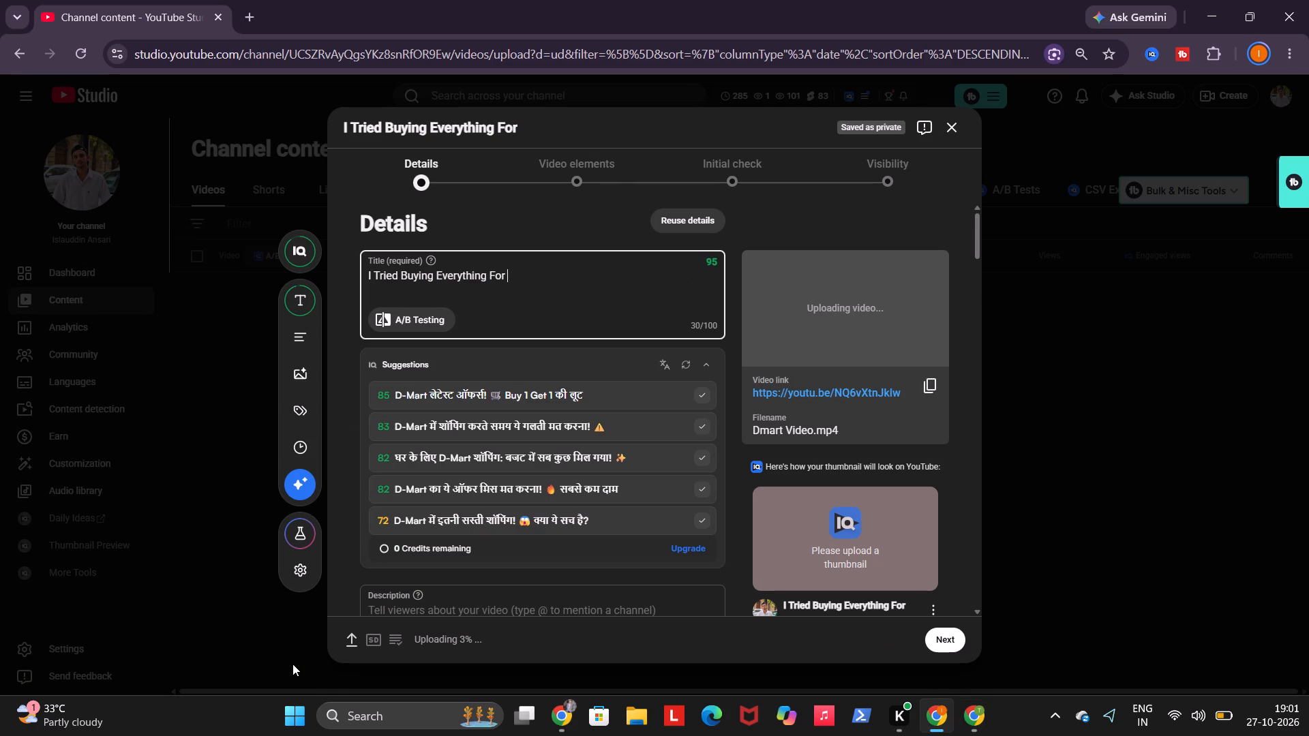
{"action": "key", "text": "ctrl+v"}
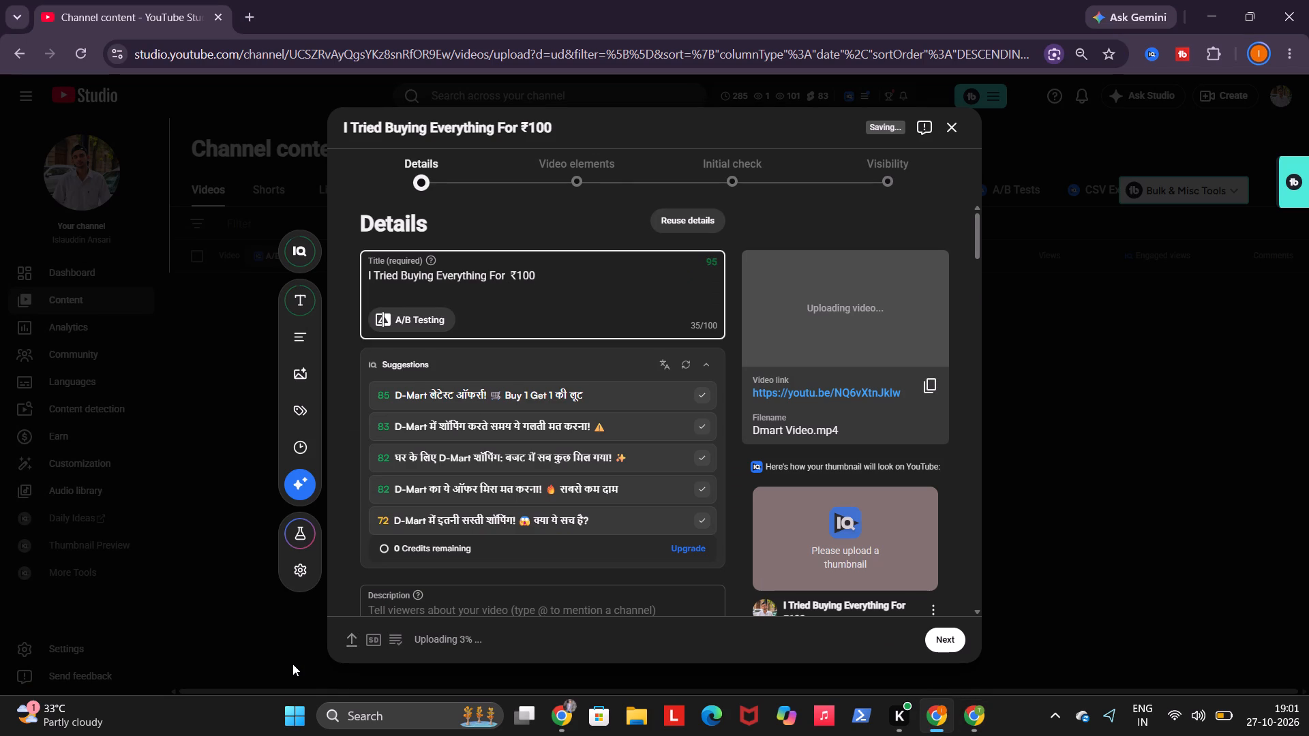
{"action": "key", "text": "Left"}
{"action": "key", "text": "Left"}
{"action": "key", "text": "Left"}
{"action": "key", "text": "Left"}
{"action": "key", "text": "BackSpace"}
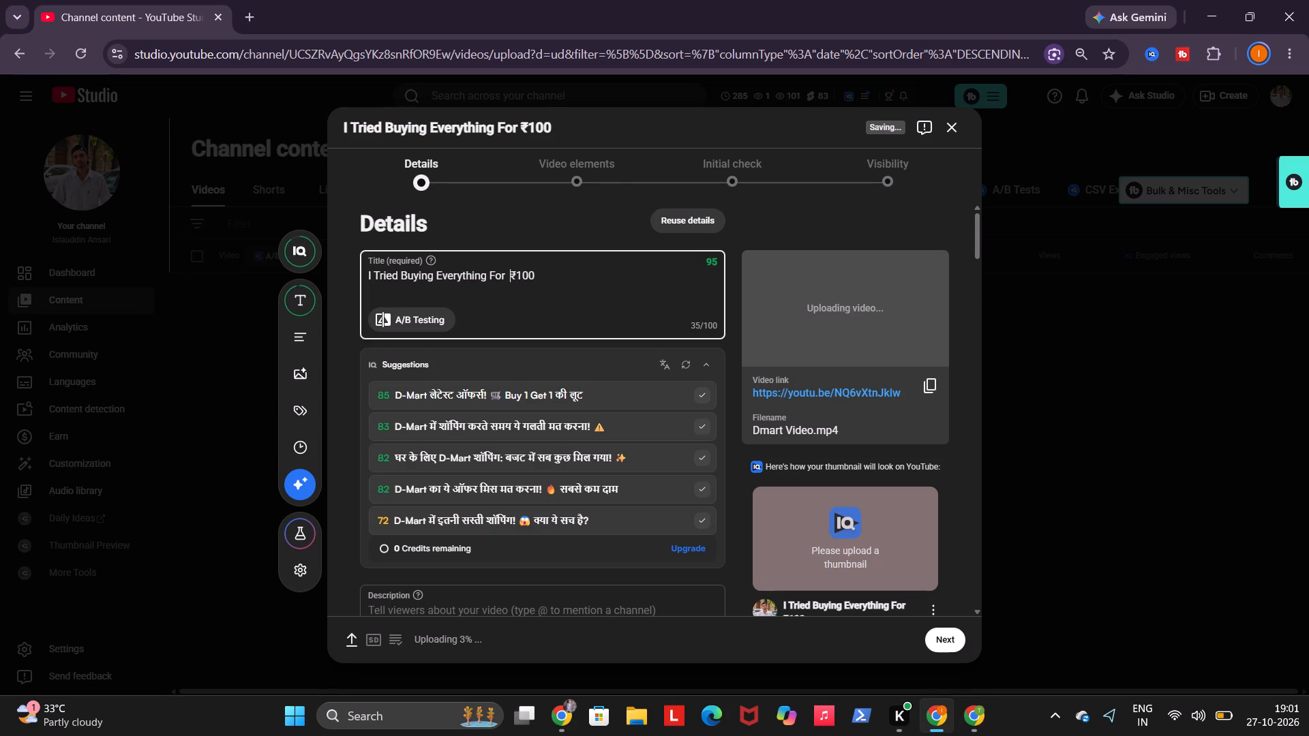
{"action": "key", "text": "BackSpace"}
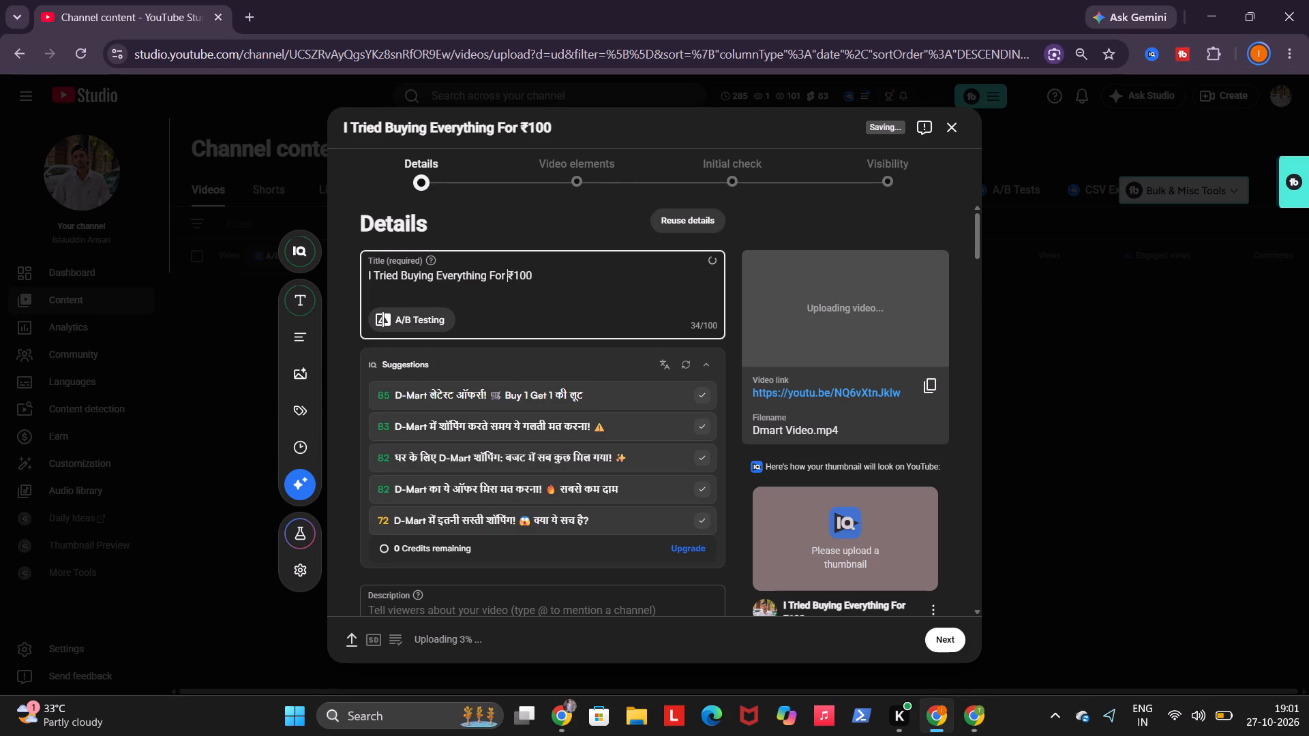
{"action": "key", "text": "space"}
{"action": "left_click", "coordinate": [548, 279]}
Expand the reference video's description in the other Chrome window to examine its wording, and return to the upload details.
{"action": "key", "text": "alt+Tab"}
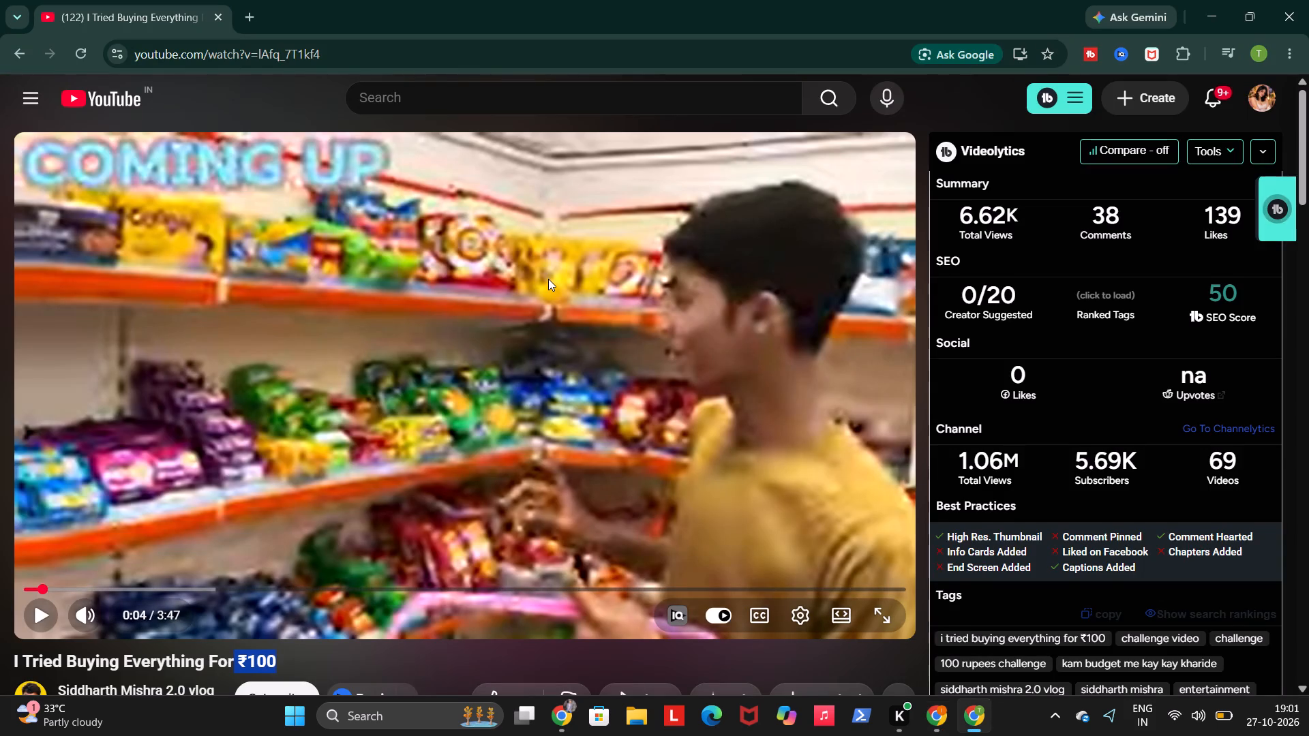
{"action": "scroll", "coordinate": [548, 279], "scroll_direction": "down", "scroll_amount": 1}
{"action": "key", "text": "alt+Tab"}
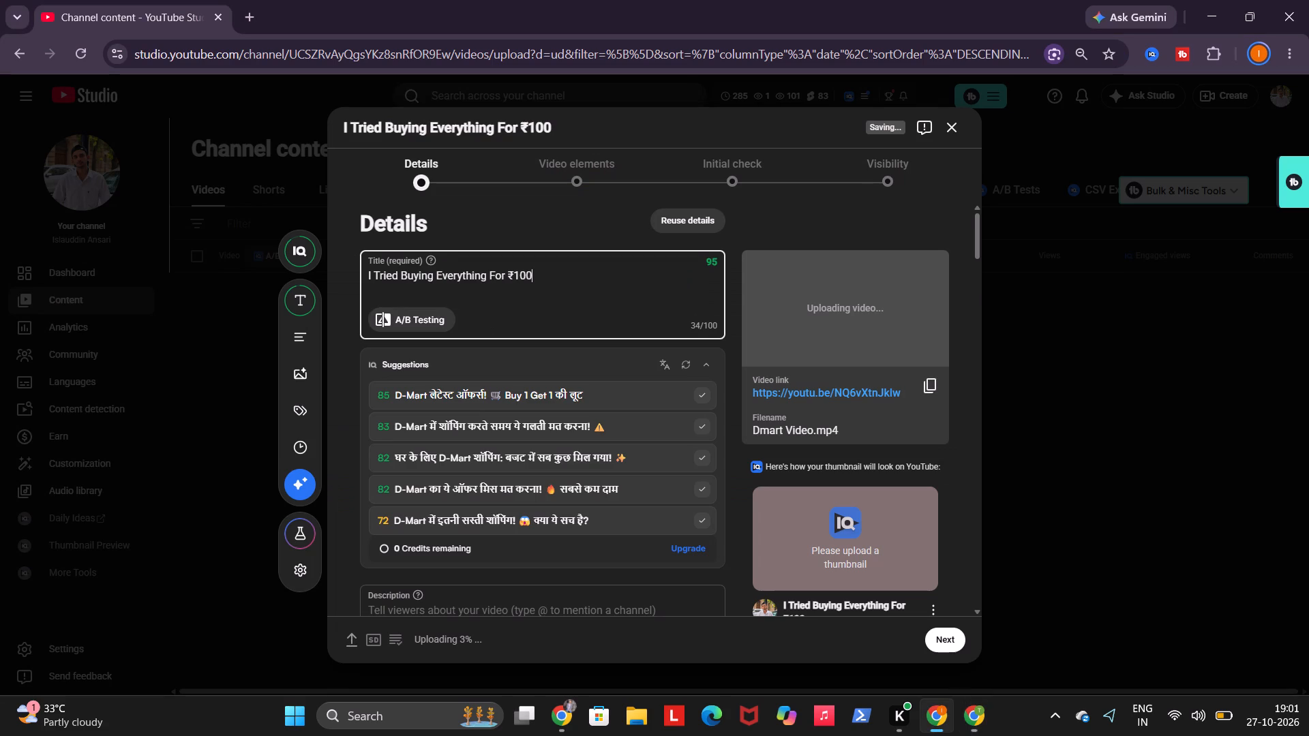
{"action": "scroll", "coordinate": [596, 286], "scroll_direction": "down", "scroll_amount": 1}
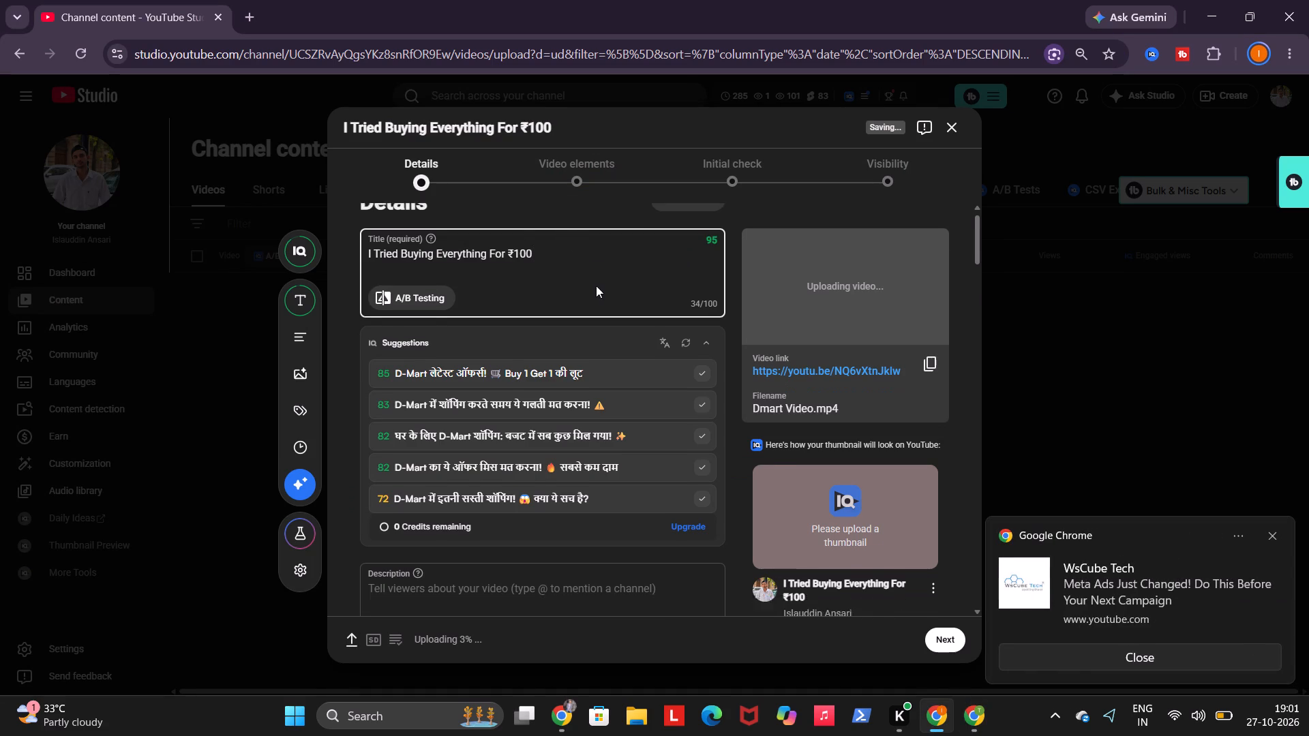
{"action": "scroll", "coordinate": [596, 286], "scroll_direction": "down", "scroll_amount": 2}
{"action": "key", "text": "alt+Tab"}
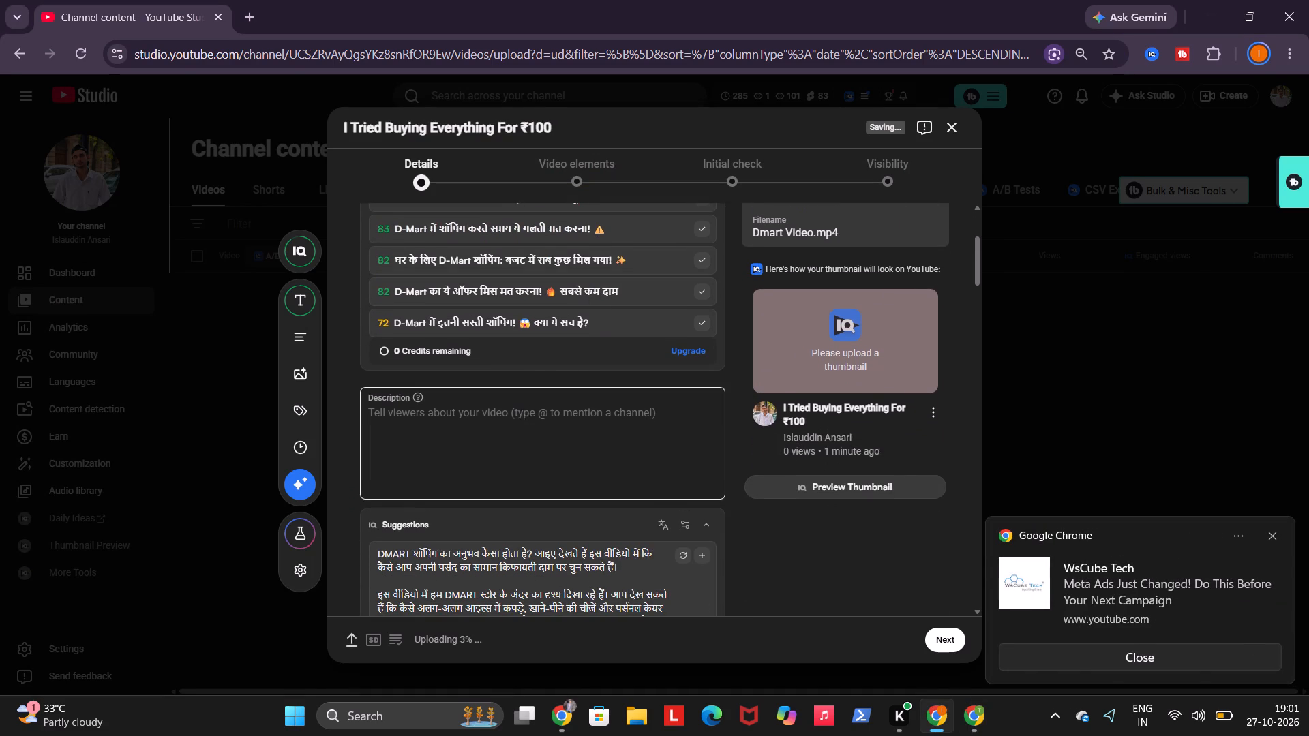
{"action": "scroll", "coordinate": [527, 538], "scroll_direction": "down", "scroll_amount": 1}
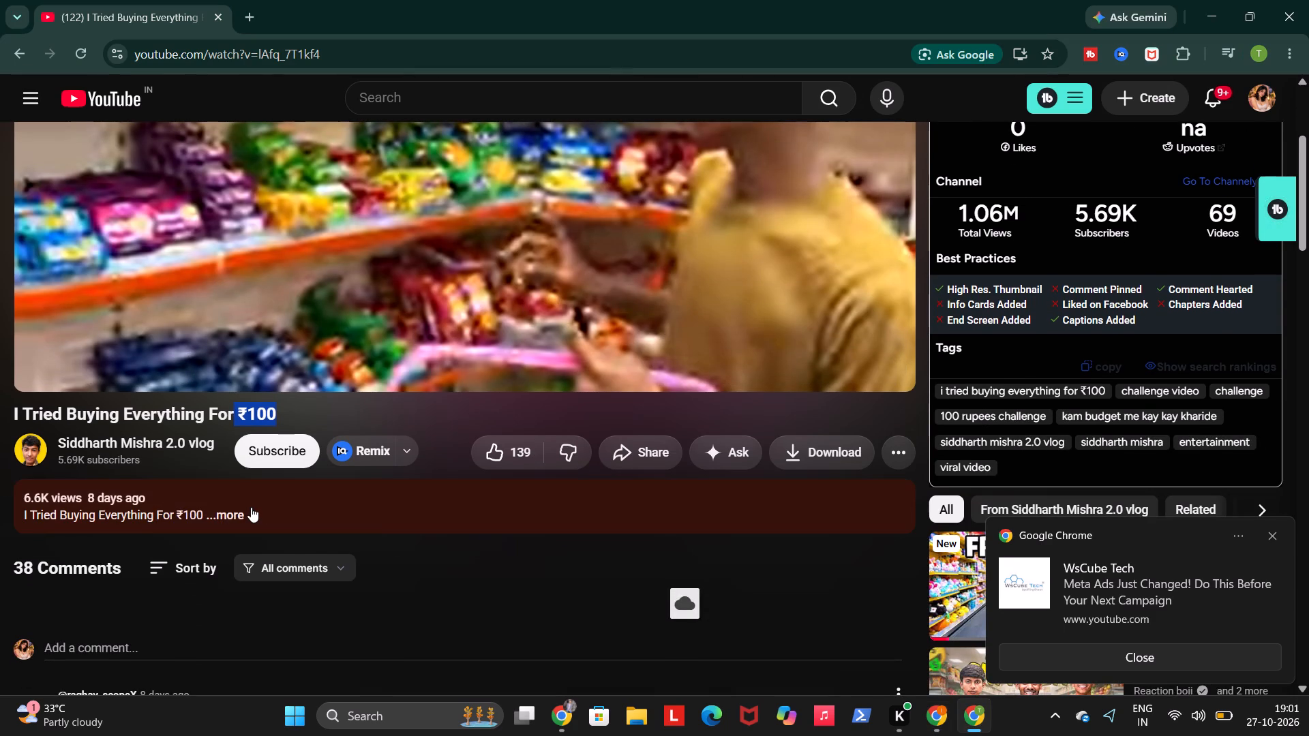
{"action": "left_click", "coordinate": [251, 507]}
{"action": "scroll", "coordinate": [251, 507], "scroll_direction": "down", "scroll_amount": 1}
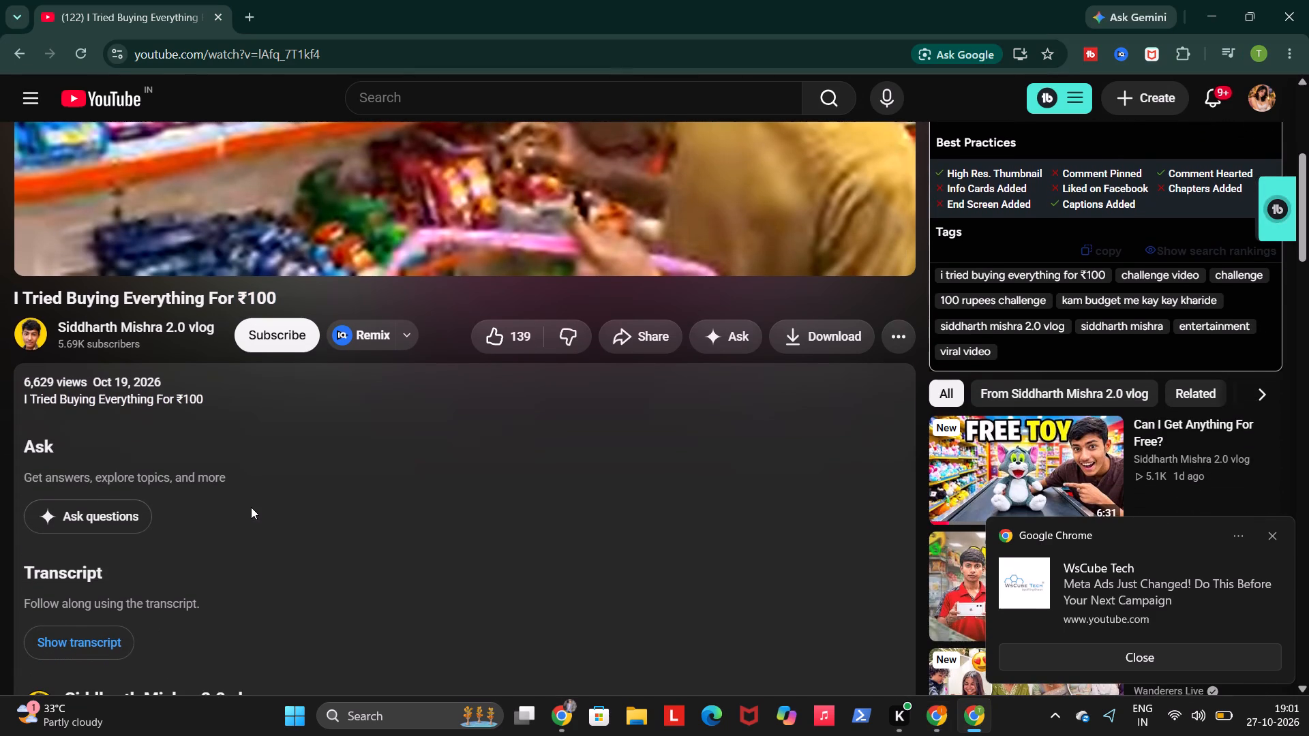
{"action": "key", "text": "alt+Tab"}
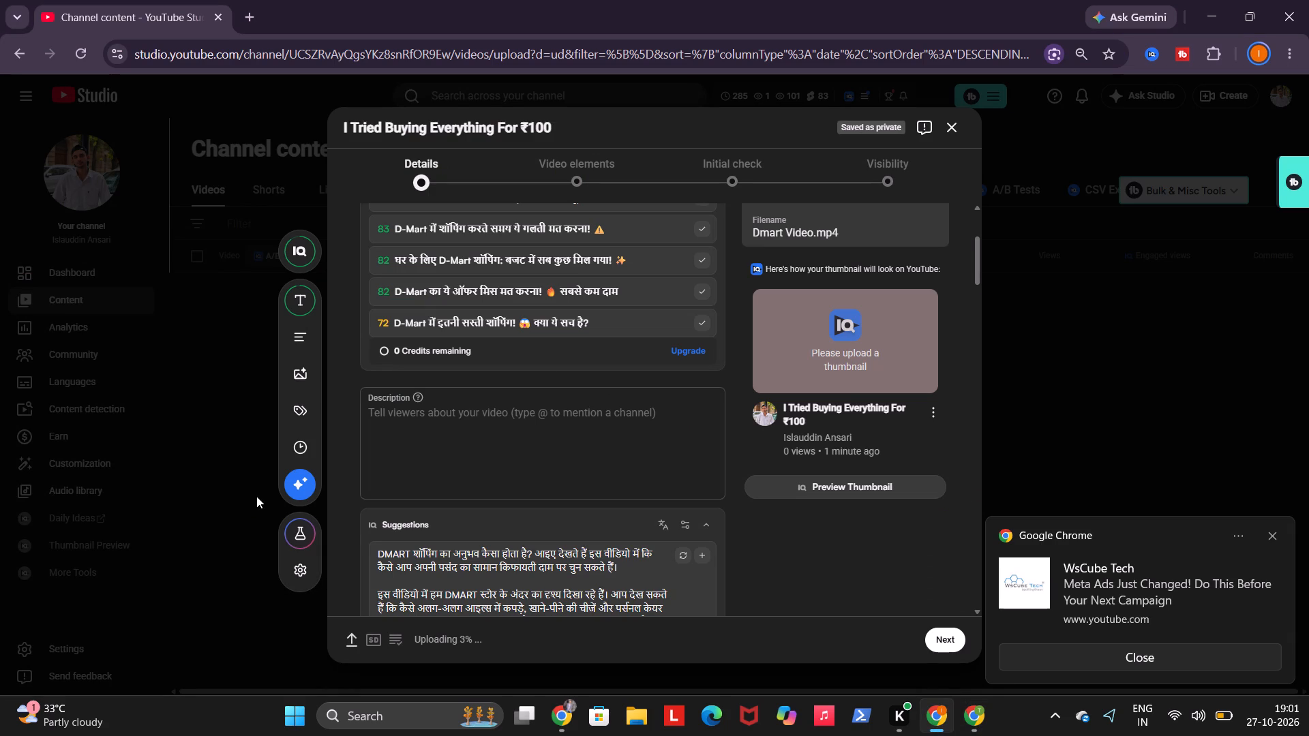
Fill in the Dmart Video description as "I Tried Buying Everything For ₹100", with a single space before the amount.
{"action": "left_click", "coordinate": [387, 423]}
{"action": "type", "text": "I T"}
{"action": "type", "text": "ried"}
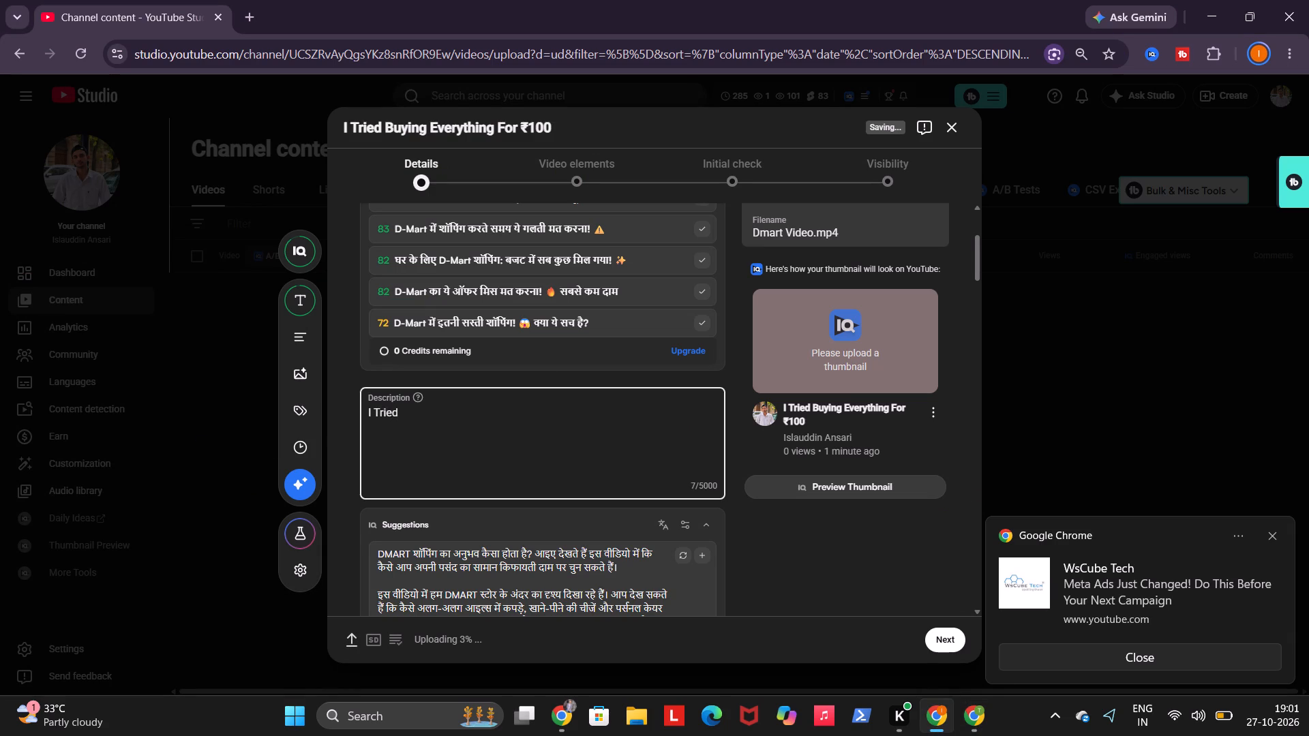
{"action": "key", "text": "space"}
{"action": "type", "text": "Buying Everything"}
{"action": "key", "text": "space"}
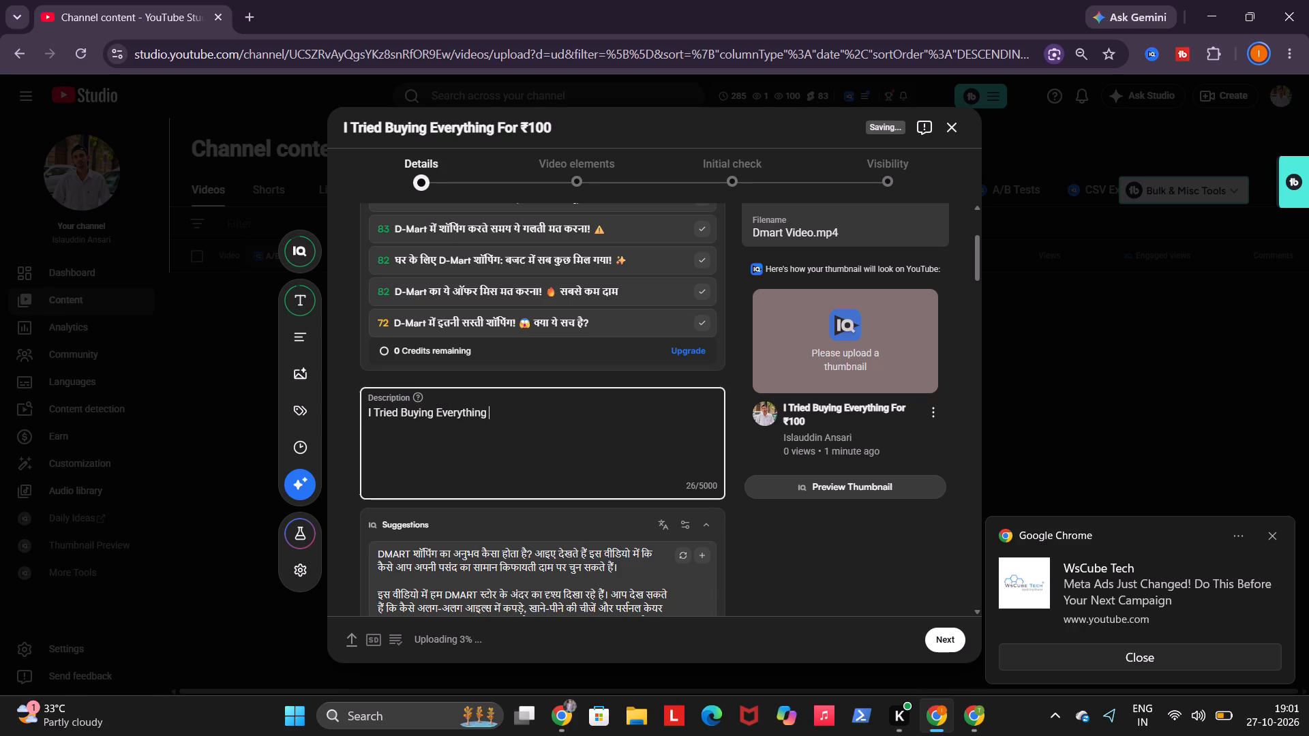
{"action": "type", "text": "For"}
{"action": "key", "text": "space"}
{"action": "key", "text": "ctrl+v"}
{"action": "key", "text": "Left"}
{"action": "key", "text": "Left"}
{"action": "key", "text": "Left"}
{"action": "key", "text": "Left"}
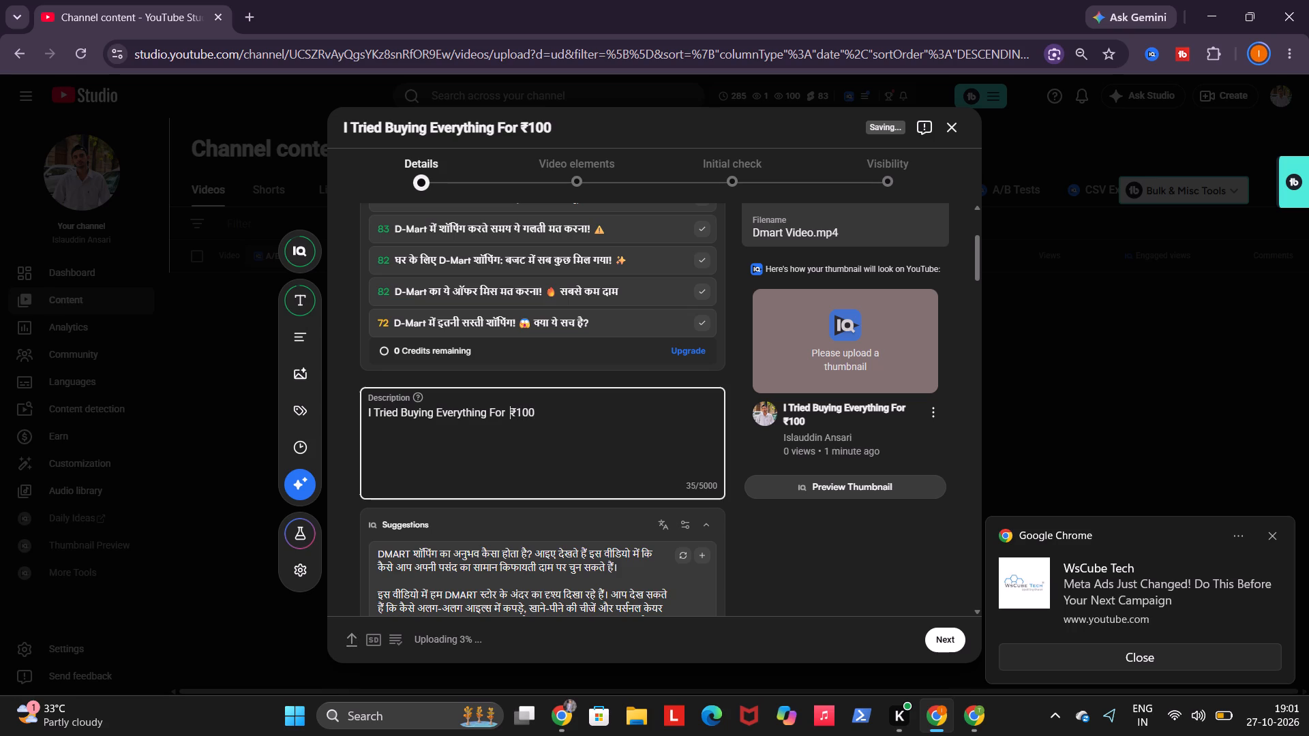
{"action": "key", "text": "BackSpace"}
Start a new line after the description text.
{"action": "key", "text": "Right"}
{"action": "key", "text": "Right"}
{"action": "key", "text": "Right"}
{"action": "key", "text": "Right"}
{"action": "key", "text": "Right"}
{"action": "key", "text": "Right"}
{"action": "key", "text": "Right"}
{"action": "key", "text": "Right"}
{"action": "key", "text": "Right"}
{"action": "key", "text": "Right"}
{"action": "key", "text": "Right"}
{"action": "key", "text": "Right"}
{"action": "key", "text": "Right"}
{"action": "key", "text": "Right"}
{"action": "key", "text": "Right"}
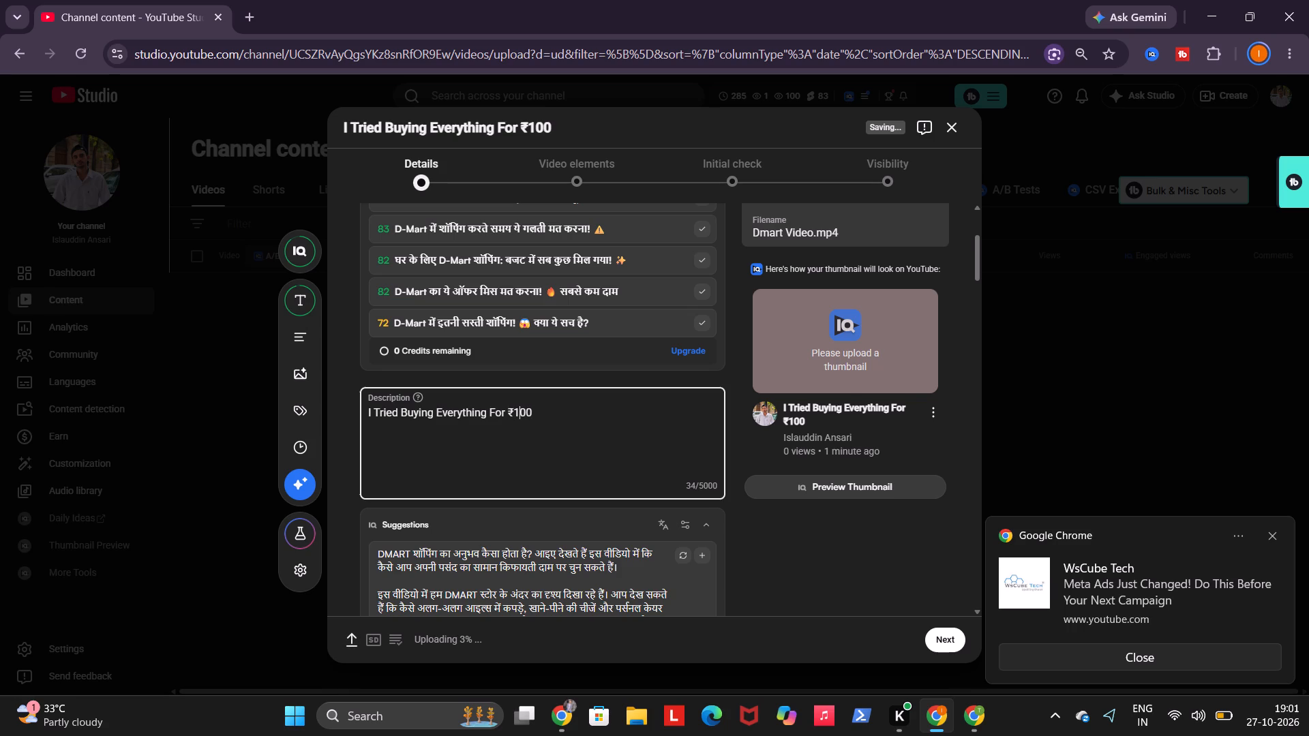
{"action": "key", "text": "Return"}
Examine the reference video's tags in the other Chrome window, and return to the Tags section of the Dmart Video upload details.
{"action": "key", "text": "alt+Tab"}
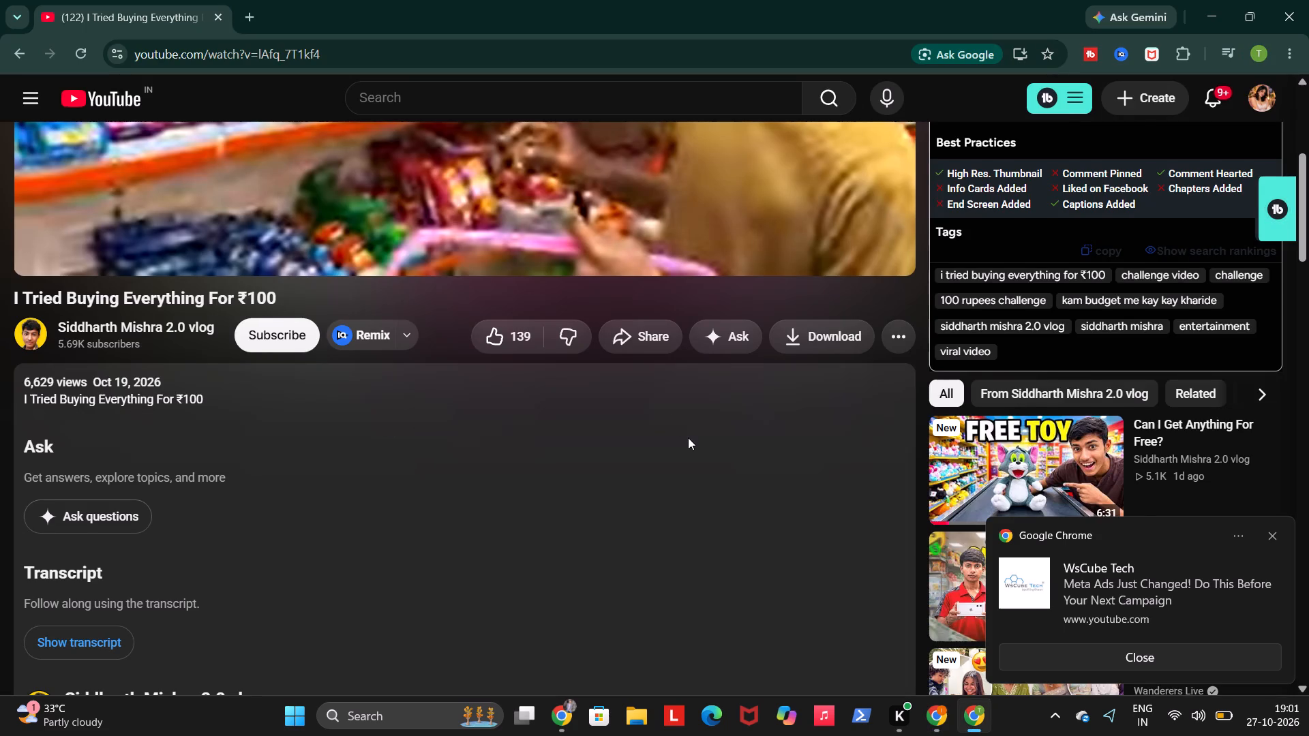
{"action": "scroll", "coordinate": [688, 438], "scroll_direction": "up", "scroll_amount": 2}
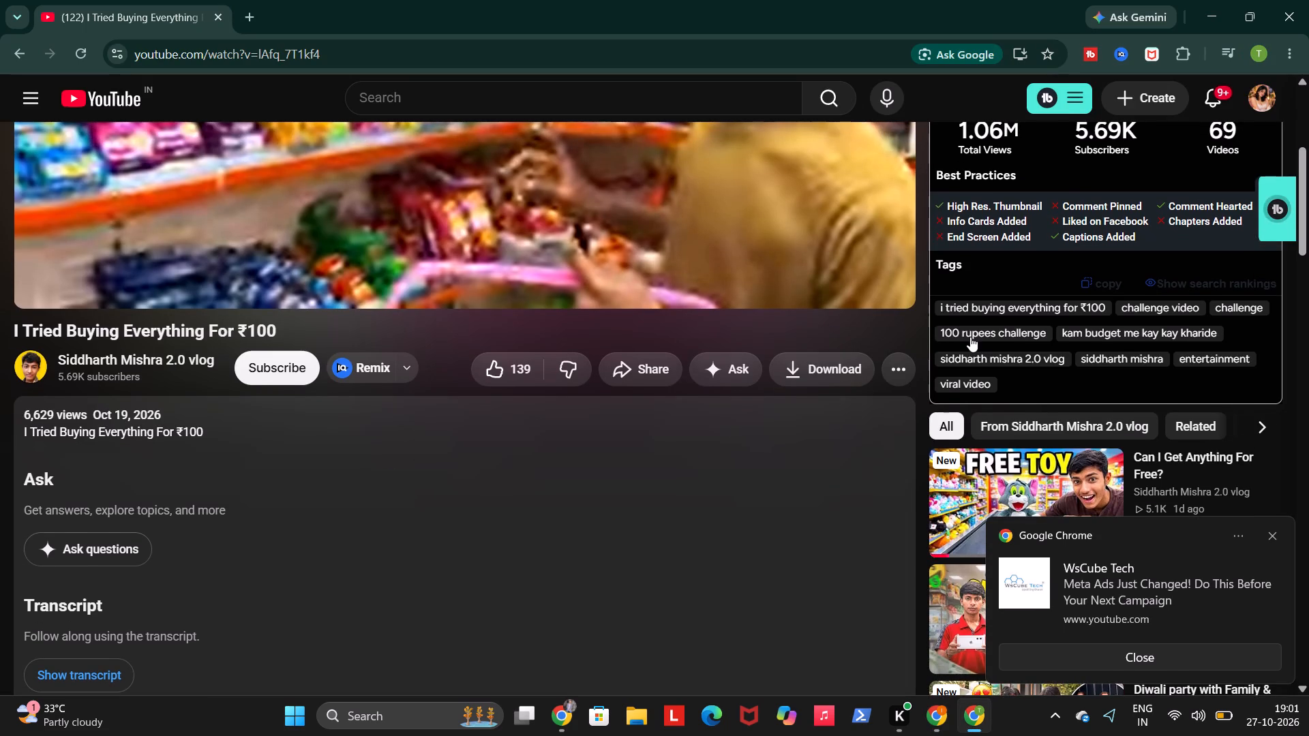
{"action": "key", "text": "alt+Tab"}
{"action": "scroll", "coordinate": [721, 400], "scroll_direction": "down", "scroll_amount": 1}
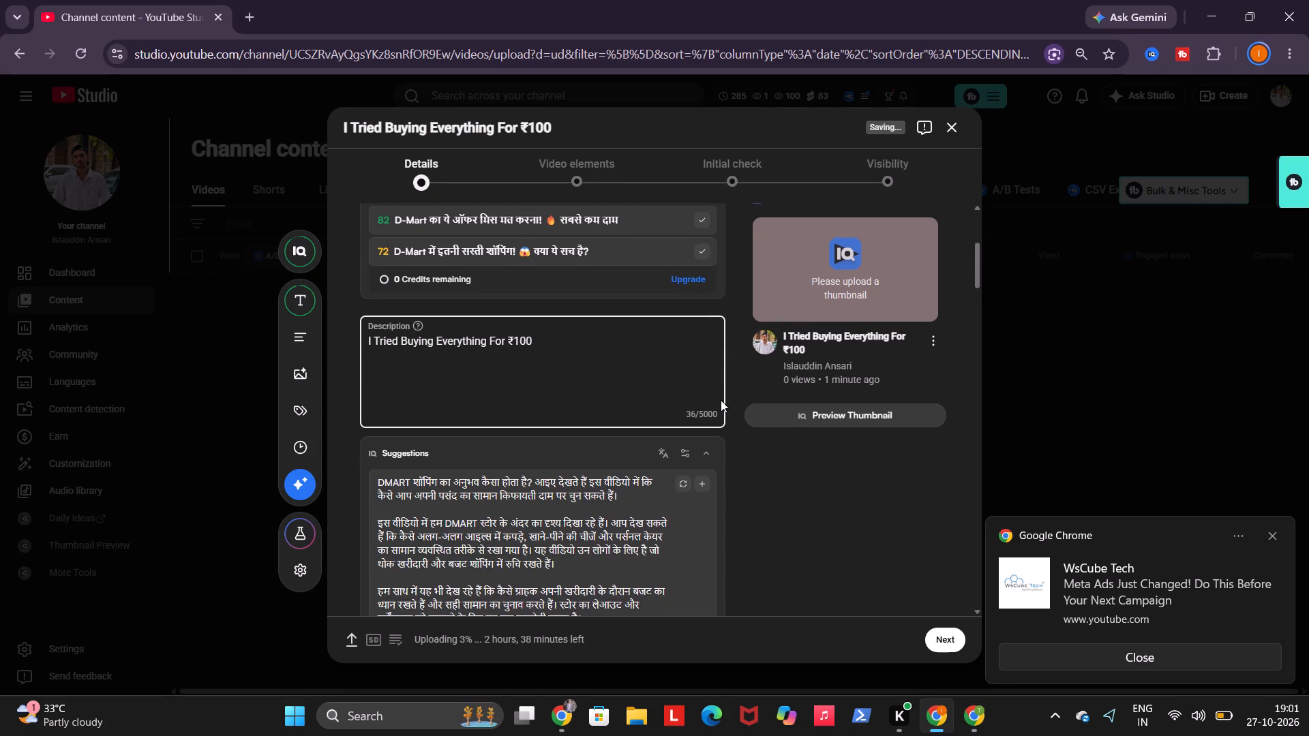
{"action": "scroll", "coordinate": [721, 400], "scroll_direction": "down", "scroll_amount": 4}
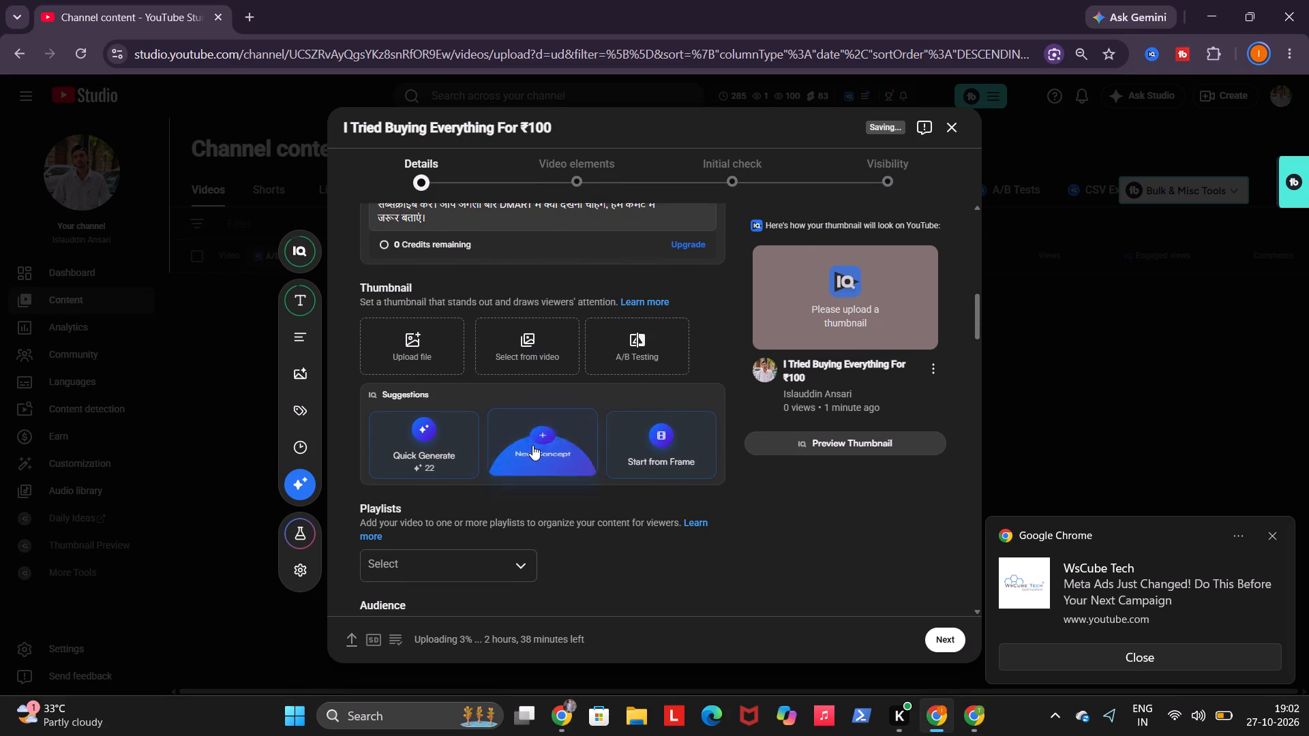
{"action": "scroll", "coordinate": [532, 445], "scroll_direction": "down", "scroll_amount": 6}
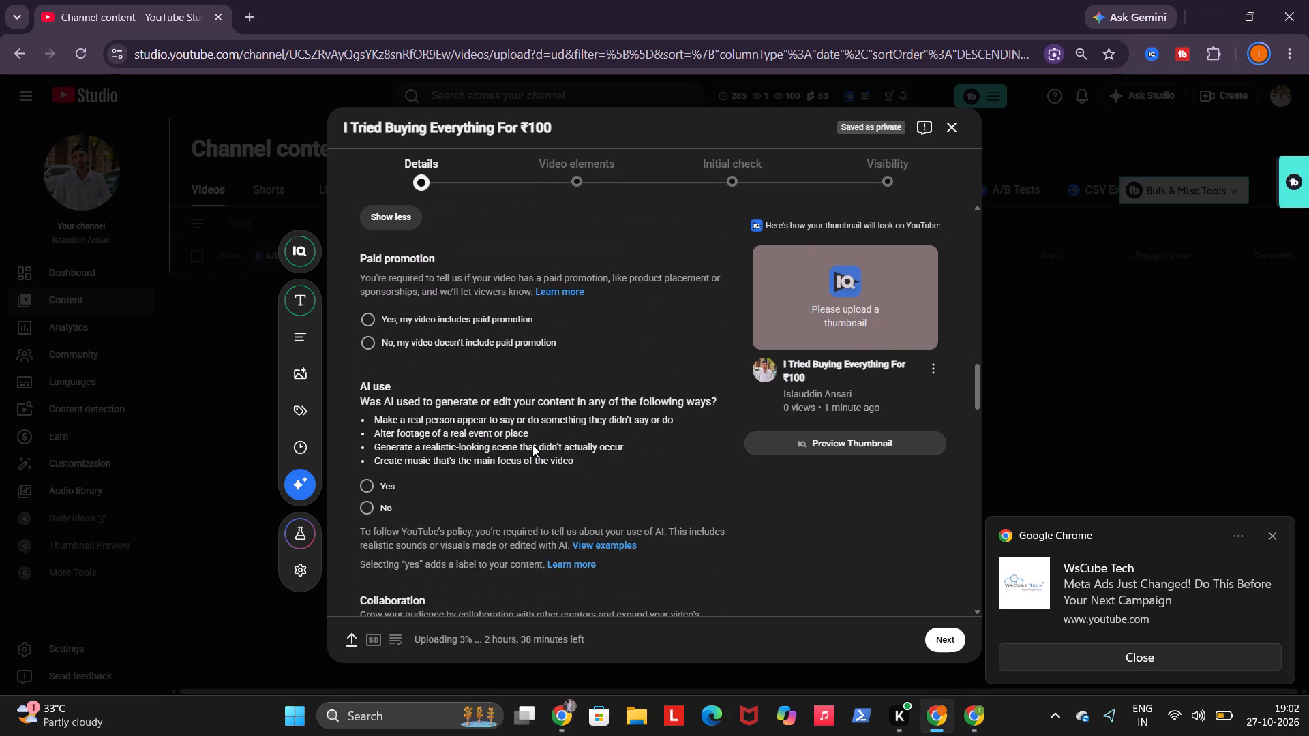
{"action": "scroll", "coordinate": [532, 445], "scroll_direction": "down", "scroll_amount": 7}
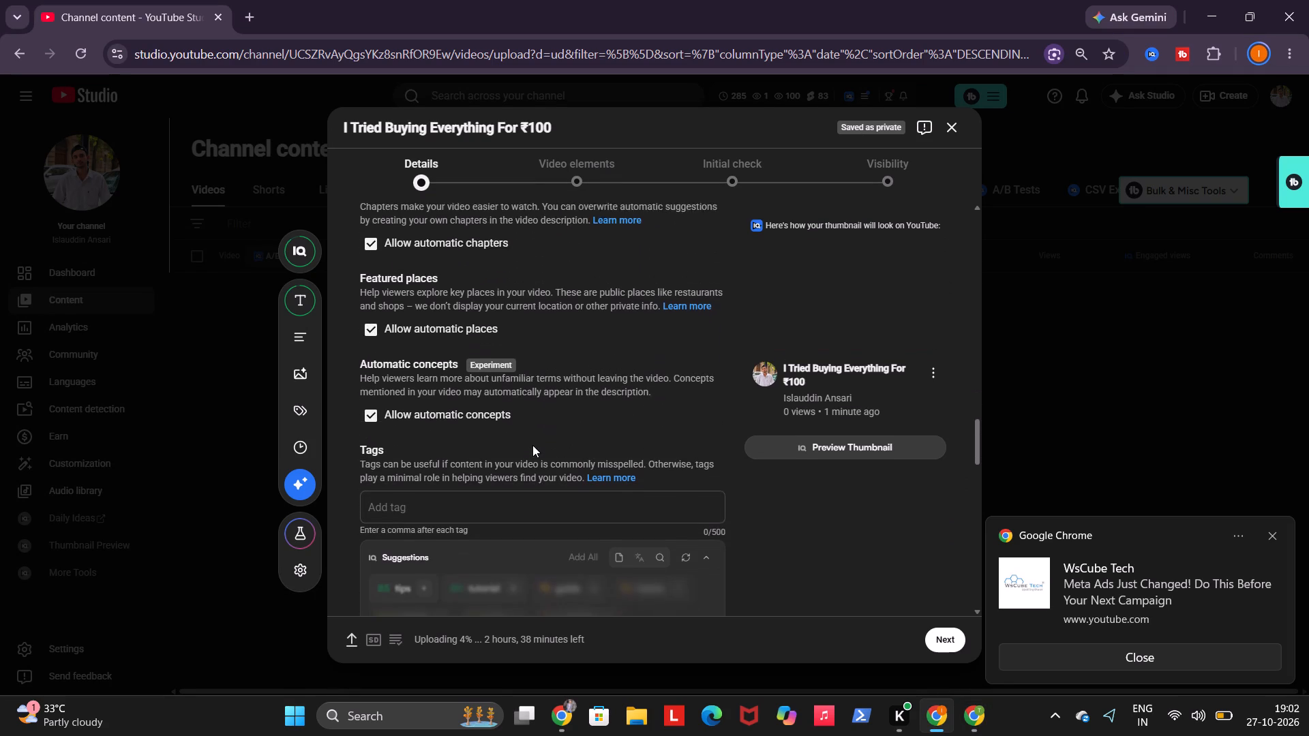
{"action": "scroll", "coordinate": [532, 445], "scroll_direction": "down", "scroll_amount": 1}
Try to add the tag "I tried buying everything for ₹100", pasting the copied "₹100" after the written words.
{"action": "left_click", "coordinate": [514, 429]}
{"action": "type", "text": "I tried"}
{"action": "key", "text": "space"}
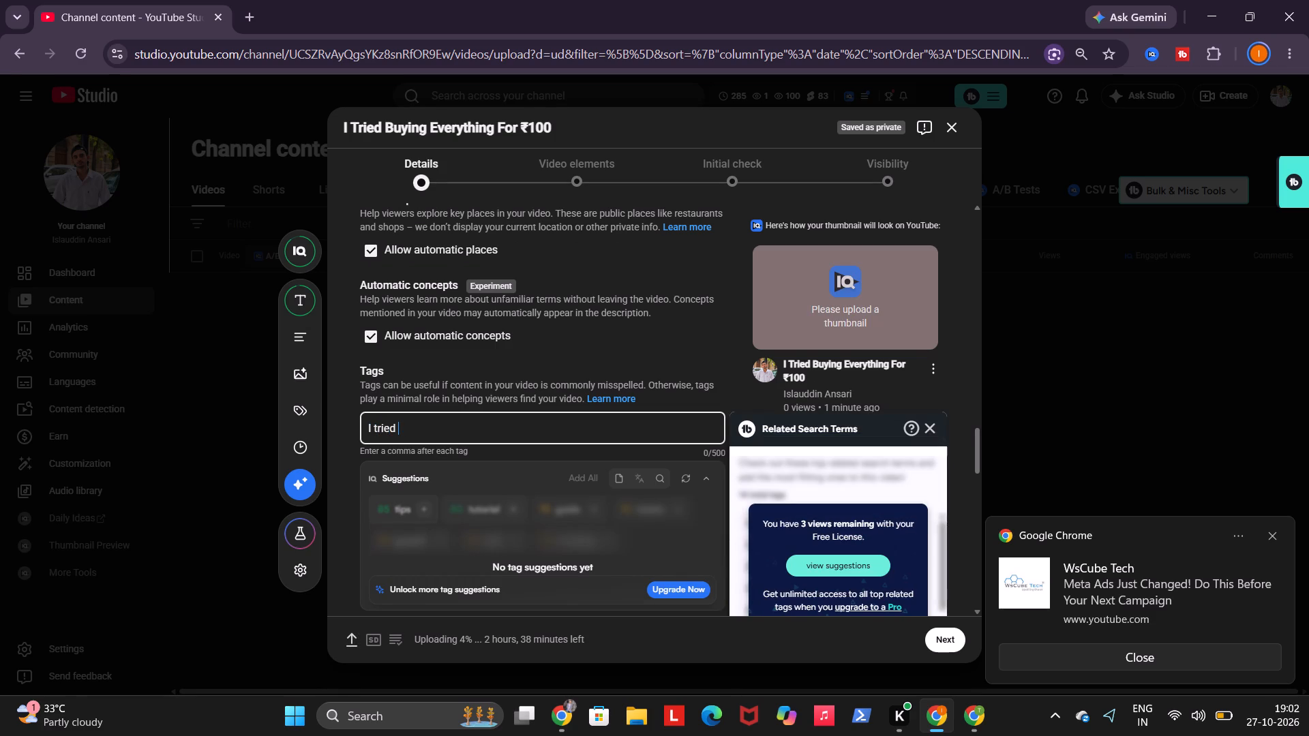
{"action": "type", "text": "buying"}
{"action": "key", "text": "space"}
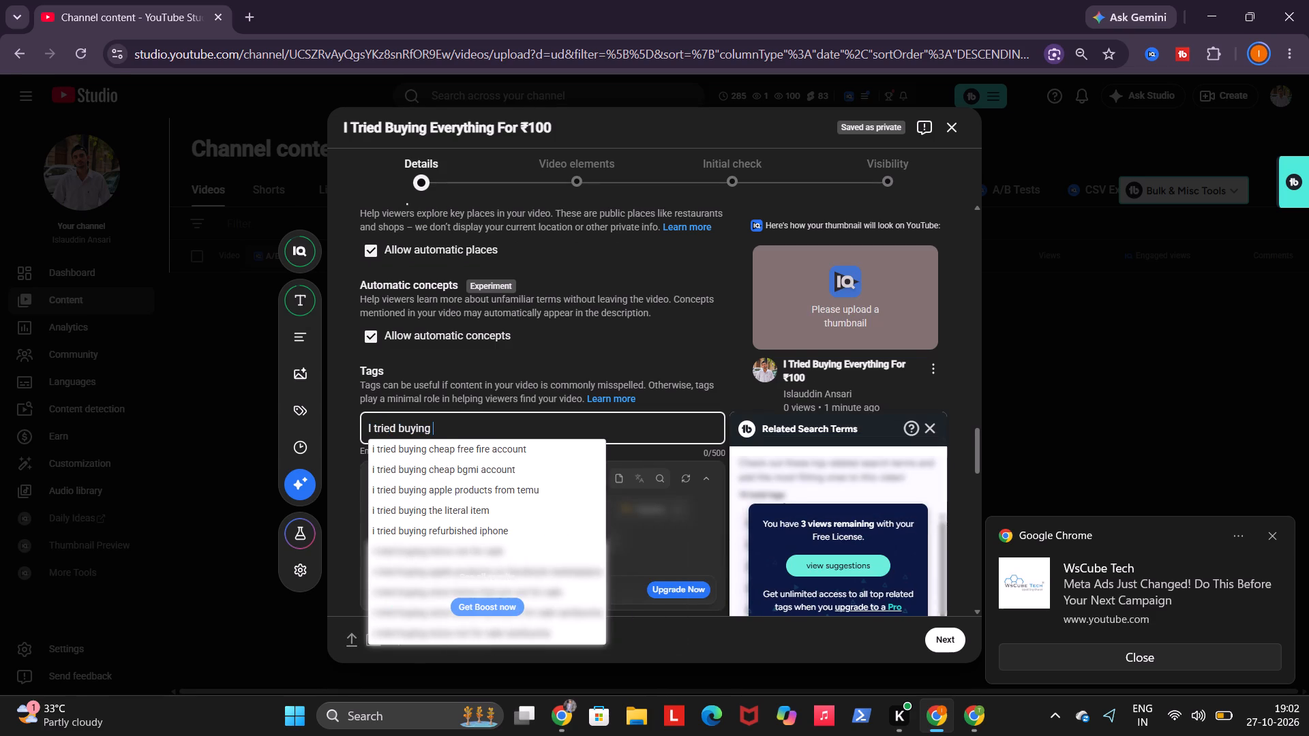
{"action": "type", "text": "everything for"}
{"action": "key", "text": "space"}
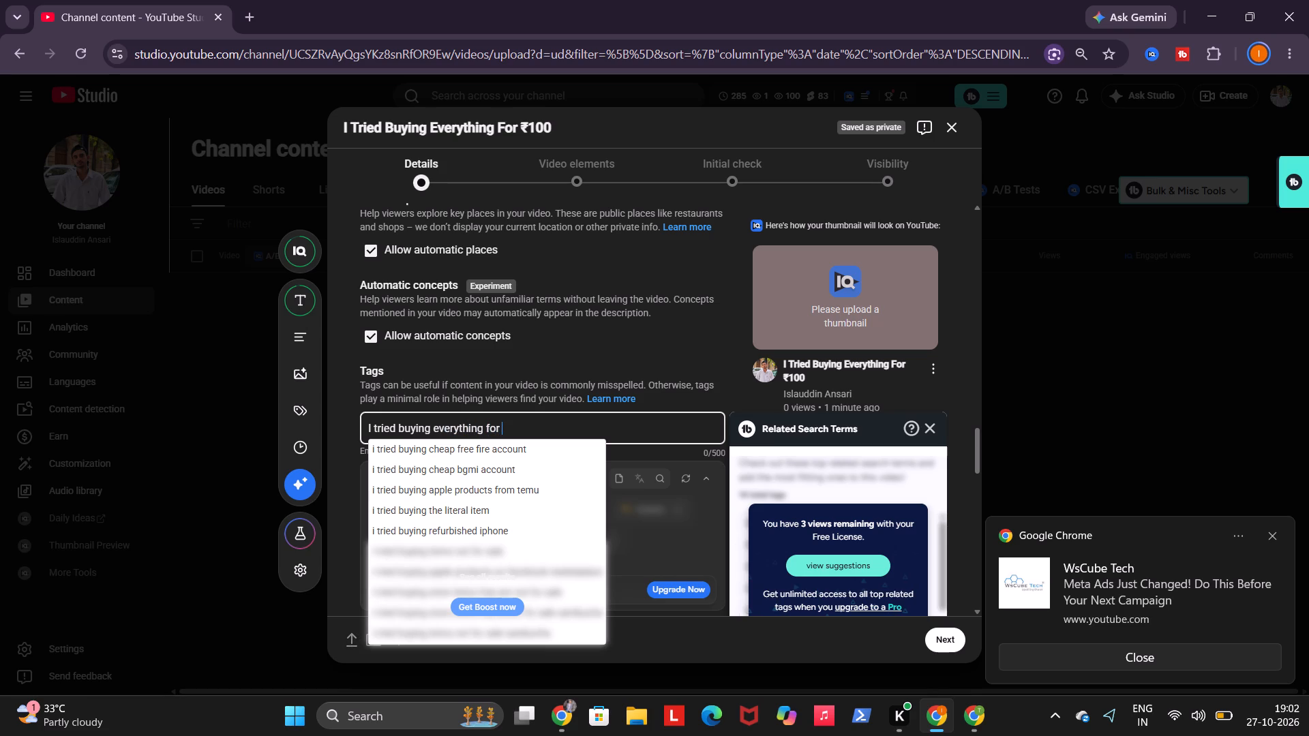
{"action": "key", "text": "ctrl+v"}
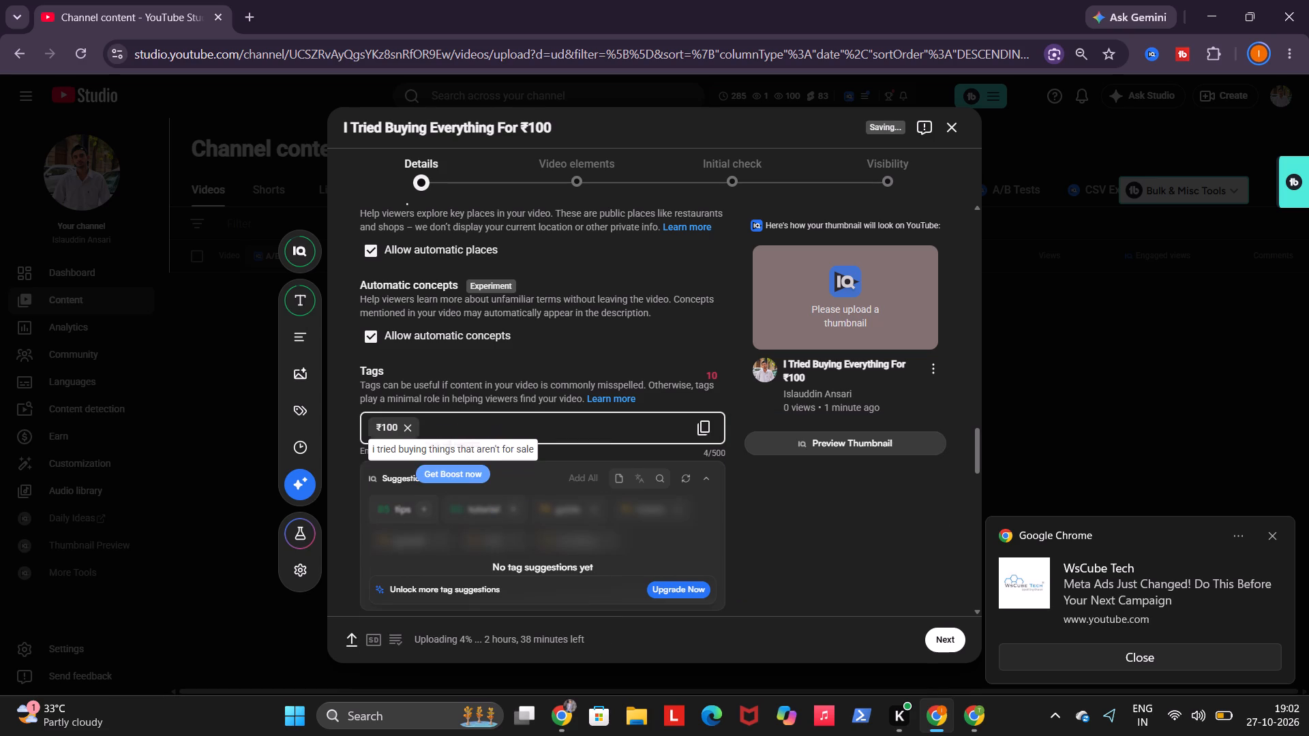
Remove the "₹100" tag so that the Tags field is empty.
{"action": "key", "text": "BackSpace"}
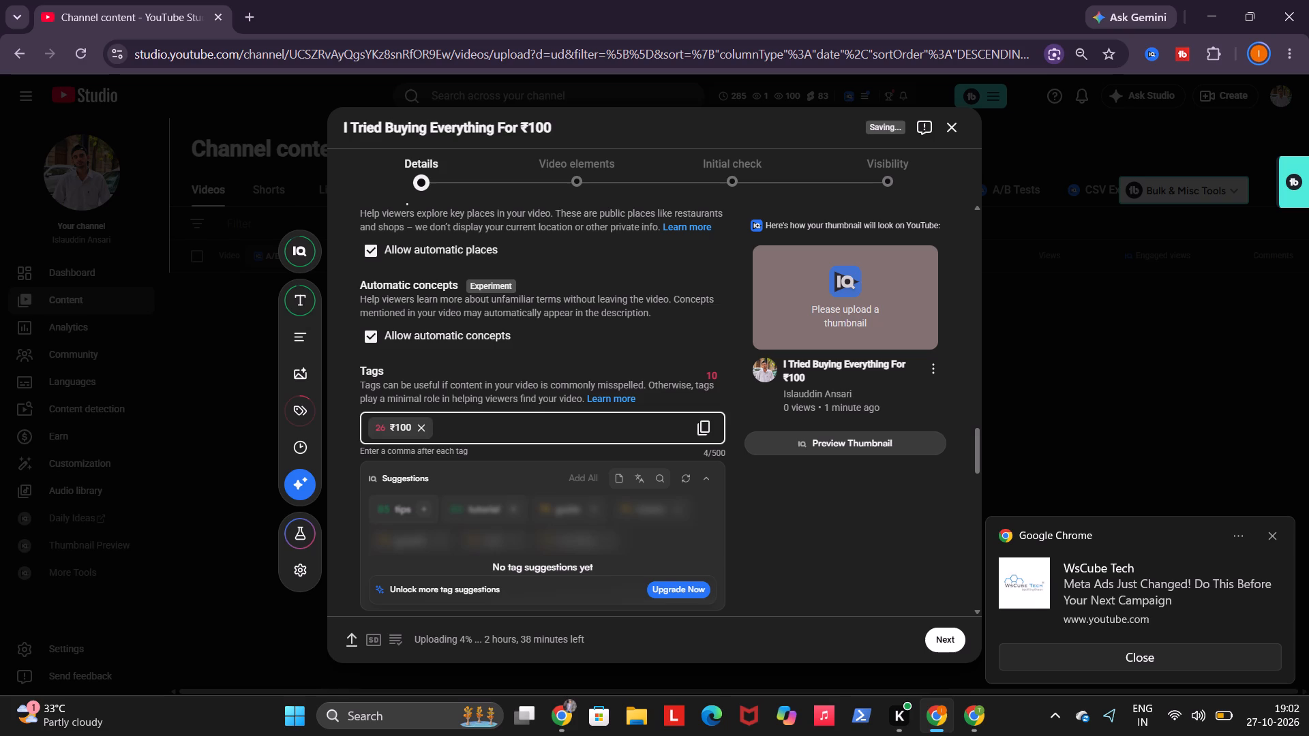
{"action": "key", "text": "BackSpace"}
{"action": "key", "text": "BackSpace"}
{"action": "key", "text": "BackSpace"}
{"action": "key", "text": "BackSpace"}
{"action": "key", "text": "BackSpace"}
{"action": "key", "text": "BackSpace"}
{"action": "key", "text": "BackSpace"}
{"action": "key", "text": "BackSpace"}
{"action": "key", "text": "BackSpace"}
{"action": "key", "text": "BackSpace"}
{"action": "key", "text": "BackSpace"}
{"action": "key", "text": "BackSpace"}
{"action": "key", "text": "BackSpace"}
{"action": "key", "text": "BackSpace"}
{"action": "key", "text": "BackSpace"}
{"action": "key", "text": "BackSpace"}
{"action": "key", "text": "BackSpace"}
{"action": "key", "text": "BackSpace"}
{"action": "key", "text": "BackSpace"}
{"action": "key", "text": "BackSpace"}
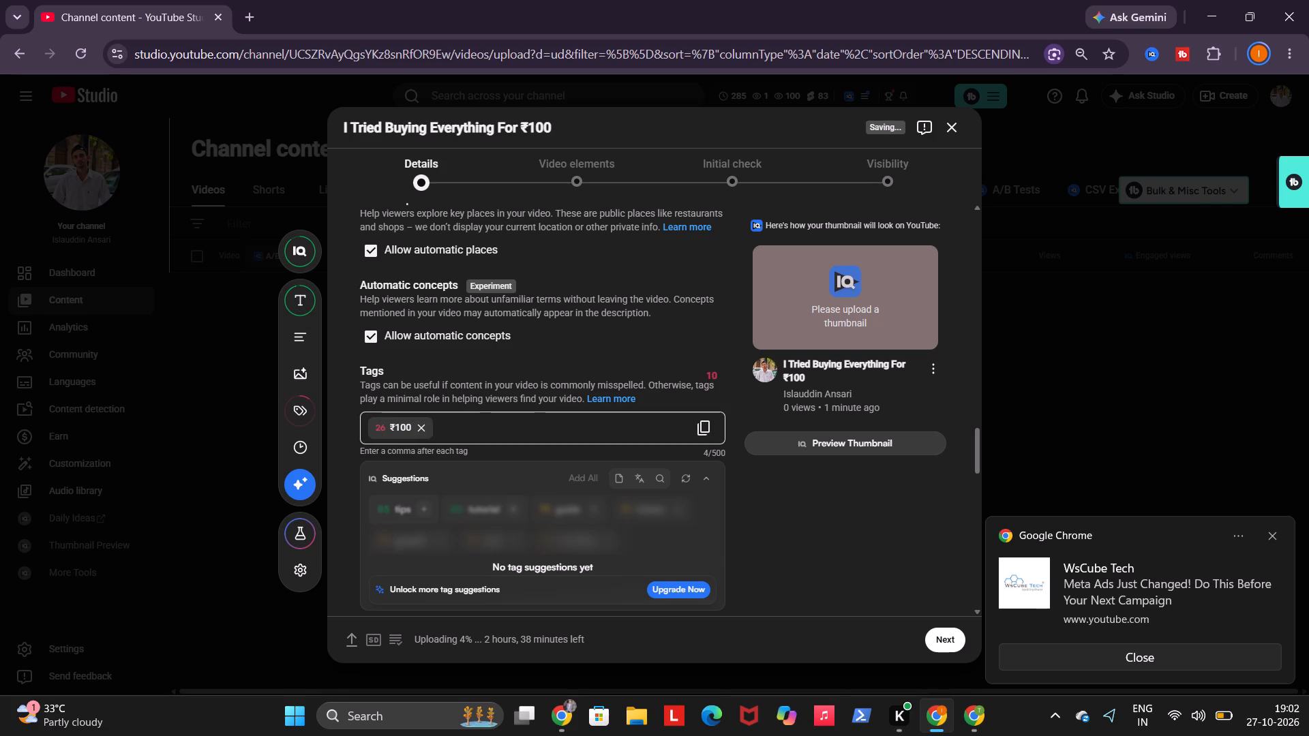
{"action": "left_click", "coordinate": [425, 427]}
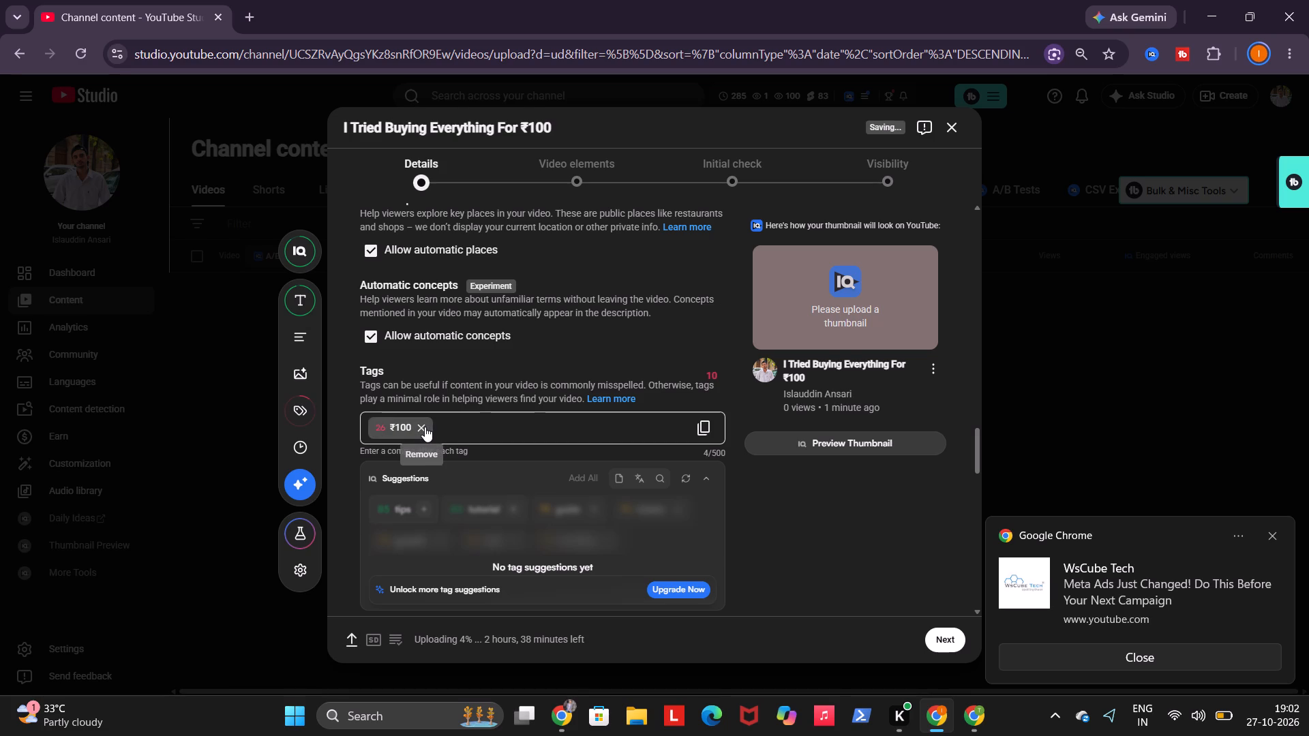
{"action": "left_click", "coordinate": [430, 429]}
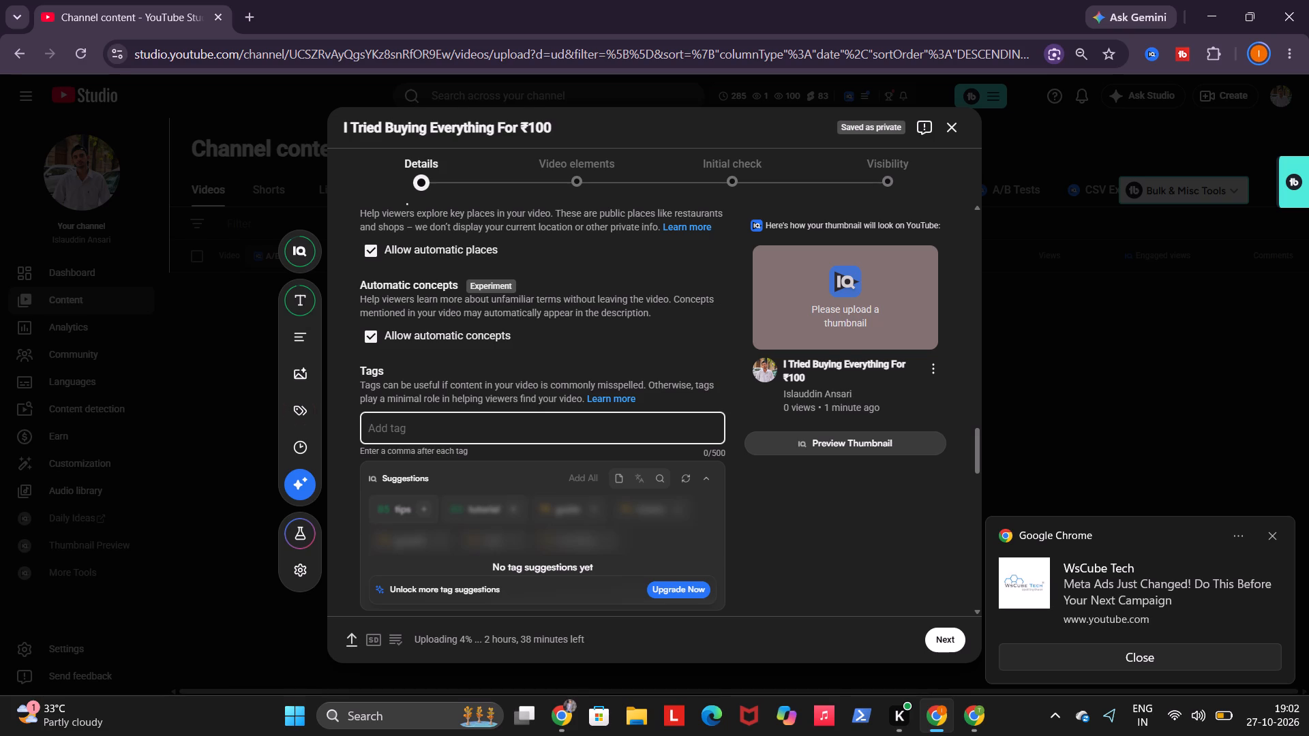
Add the tag "I tried buying everything for 100" to the video, without the rupee sign.
{"action": "type", "text": "I tried buying every"}
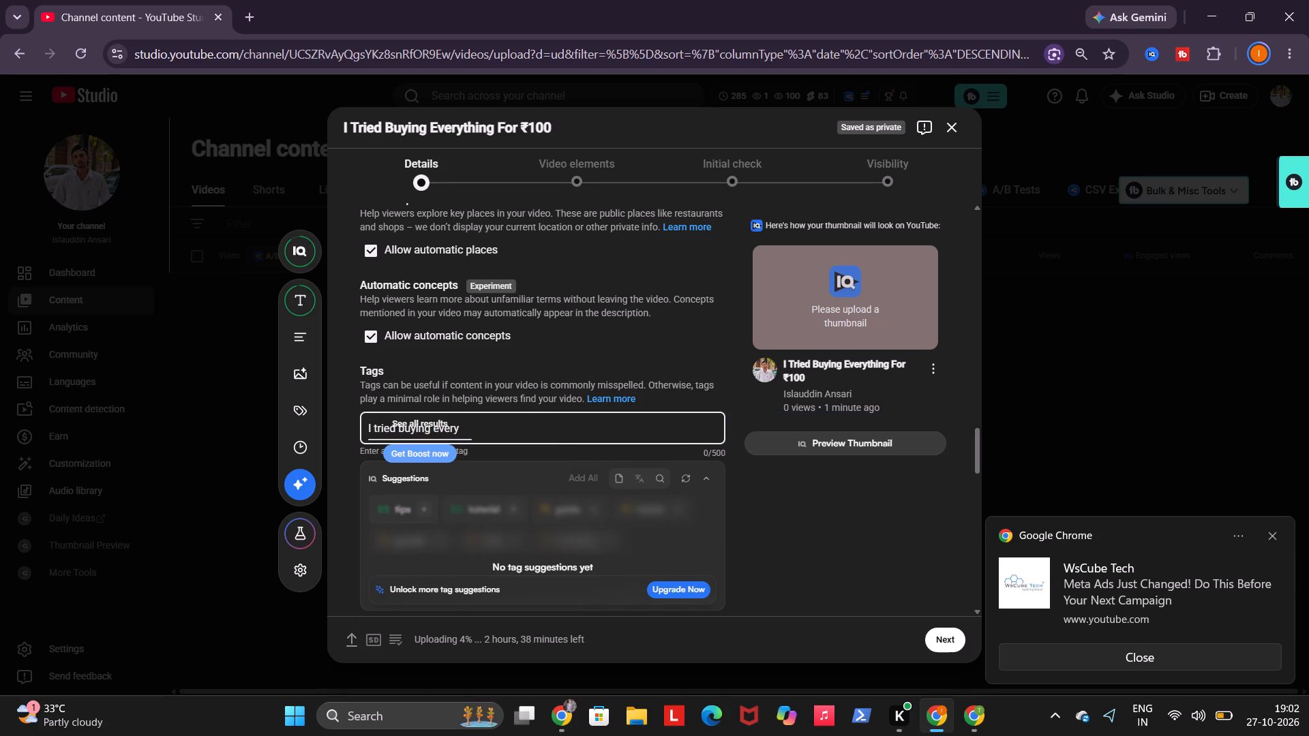
{"action": "type", "text": "thing"}
{"action": "key", "text": "space"}
{"action": "left_click", "coordinate": [494, 431]}
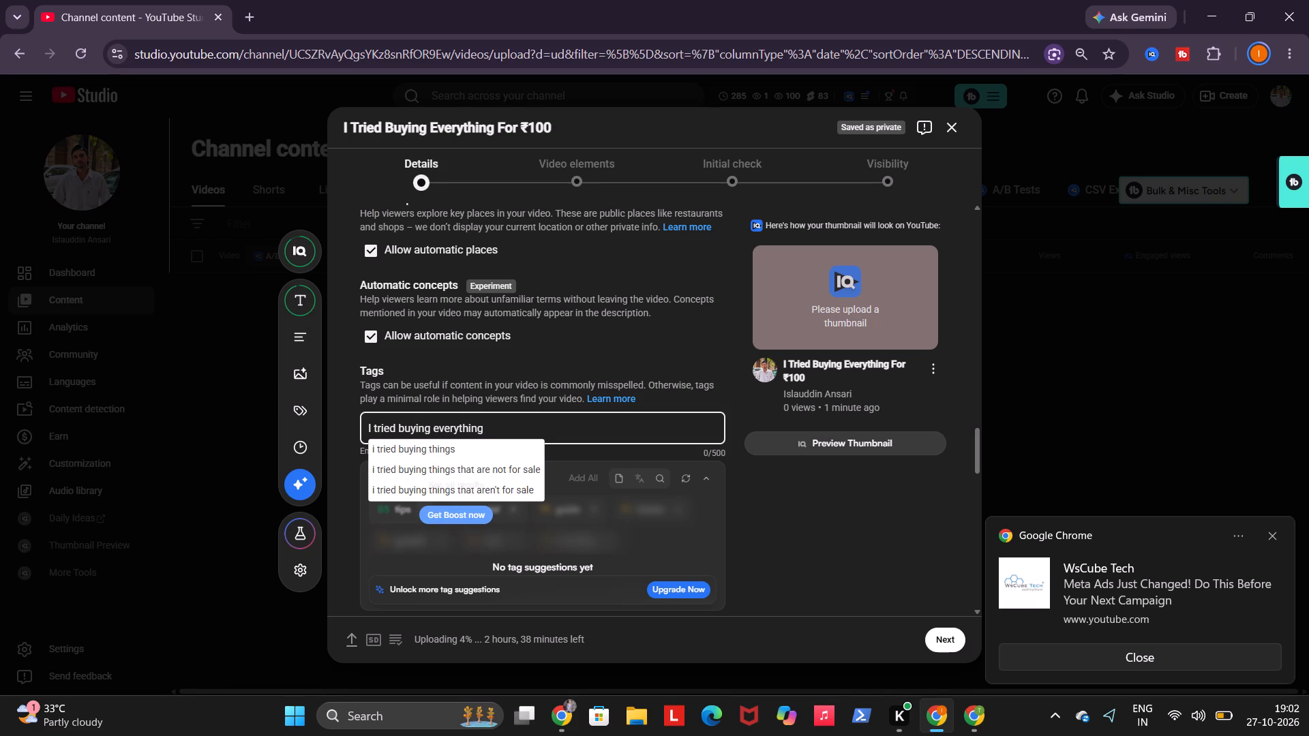
{"action": "type", "text": "for 100"}
{"action": "key", "text": "Return"}
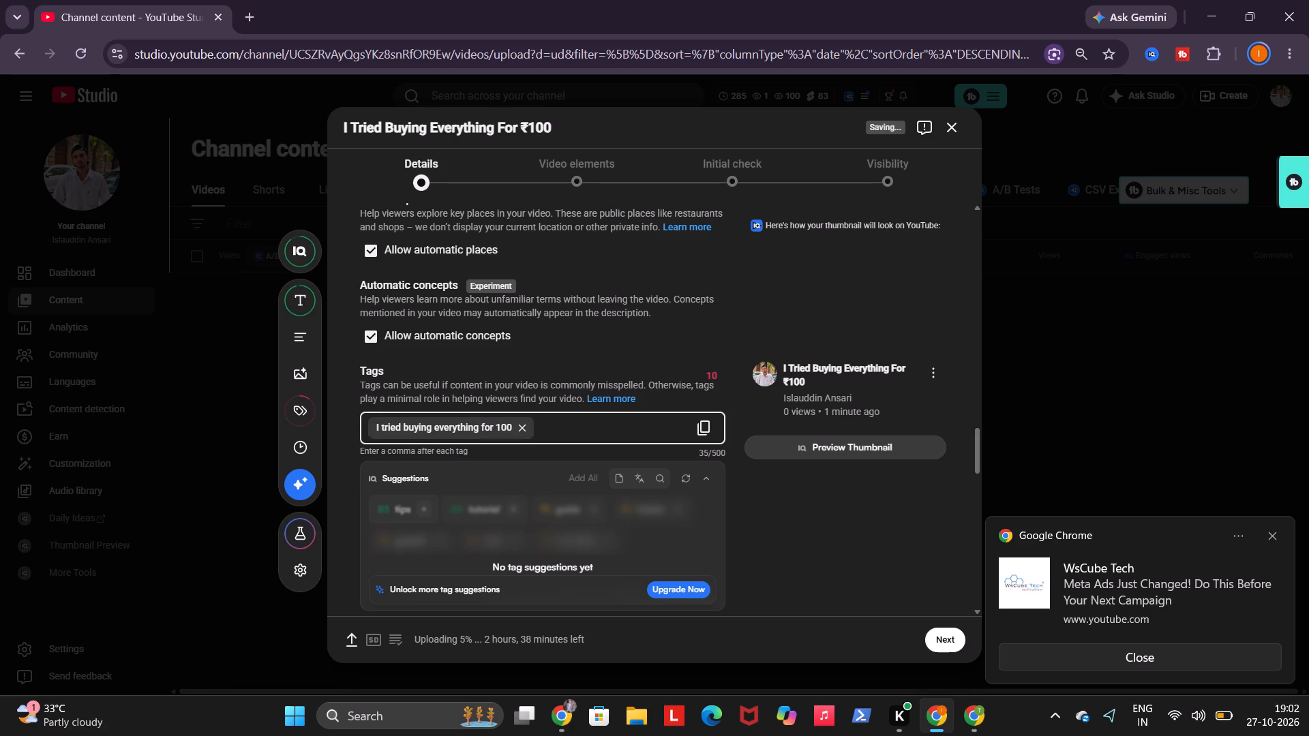
Add "Dmart" as a second tag after the first one.
{"action": "type", "text": "dmart"}
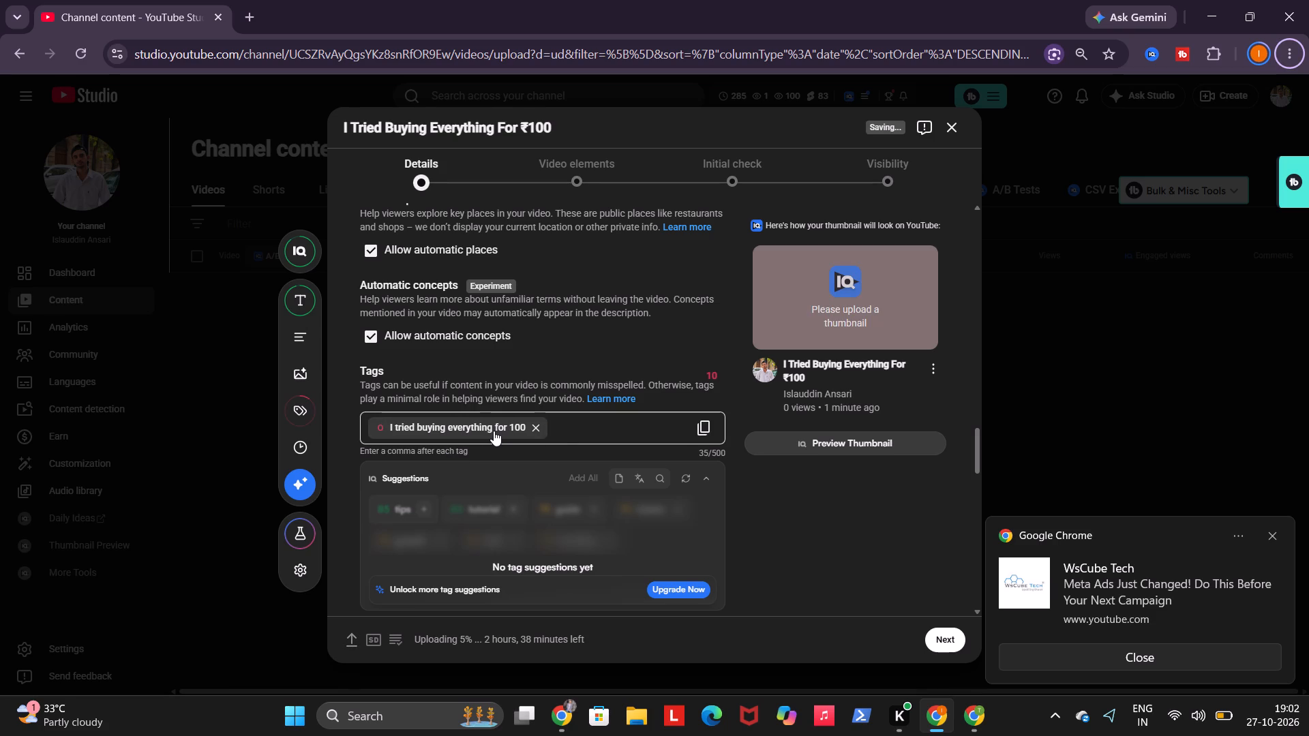
{"action": "left_click", "coordinate": [564, 422]}
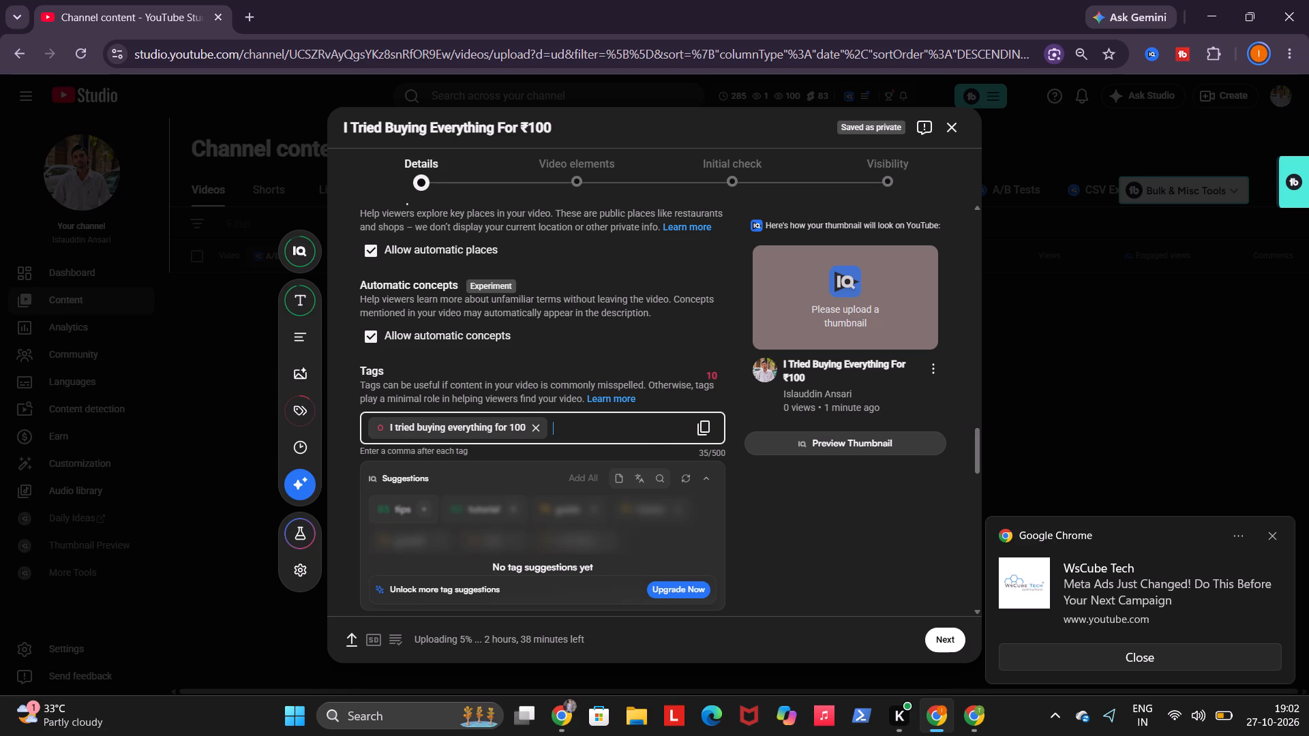
{"action": "type", "text": "Dmart"}
{"action": "key", "text": "Return"}
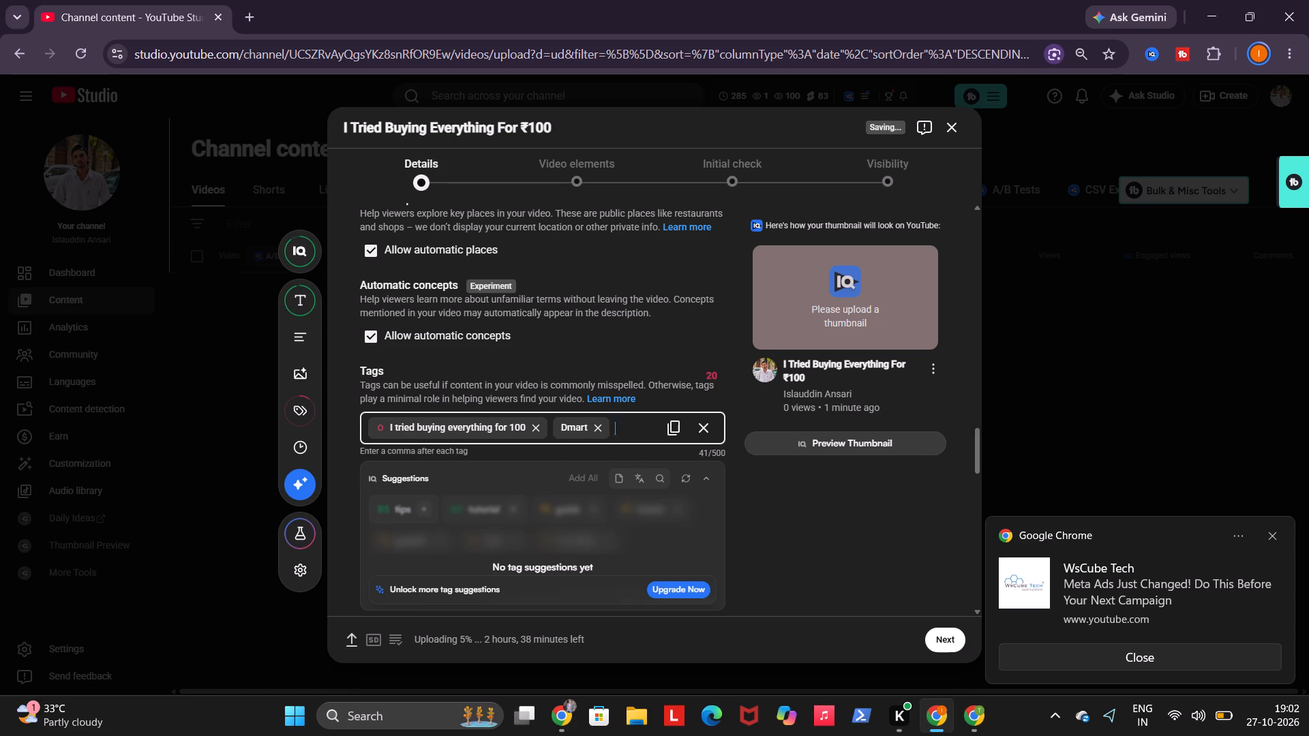
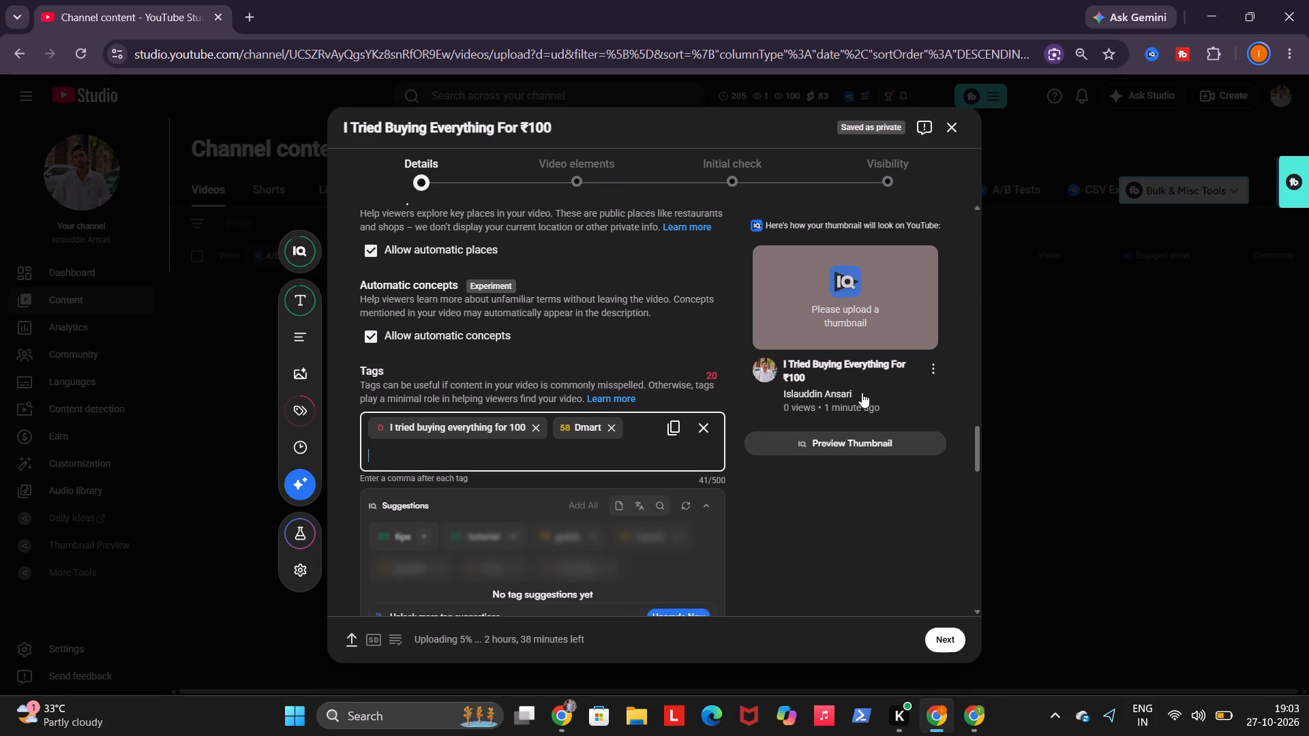
Add the suggested tag "challenge" and the tag "Challenge Videos" after the "Dmart" tag.
{"action": "type", "text": "Challeneg"}
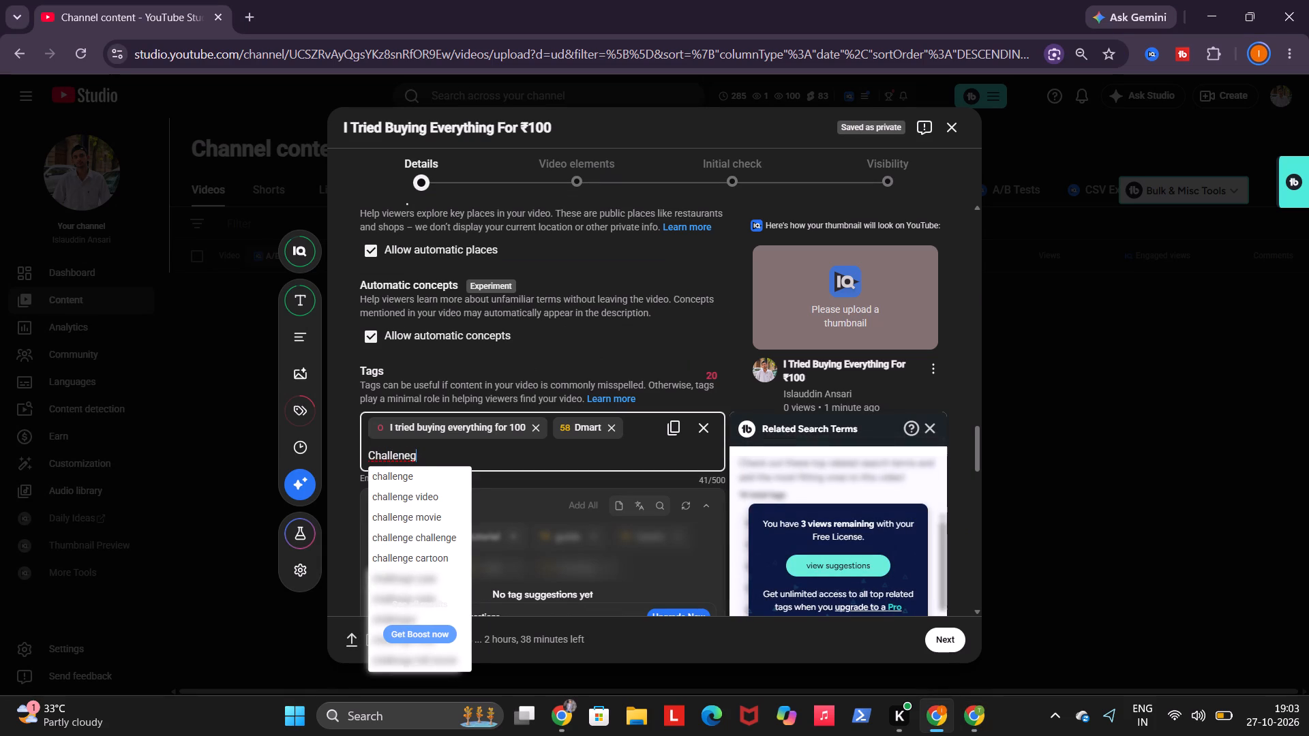
{"action": "left_click", "coordinate": [445, 478]}
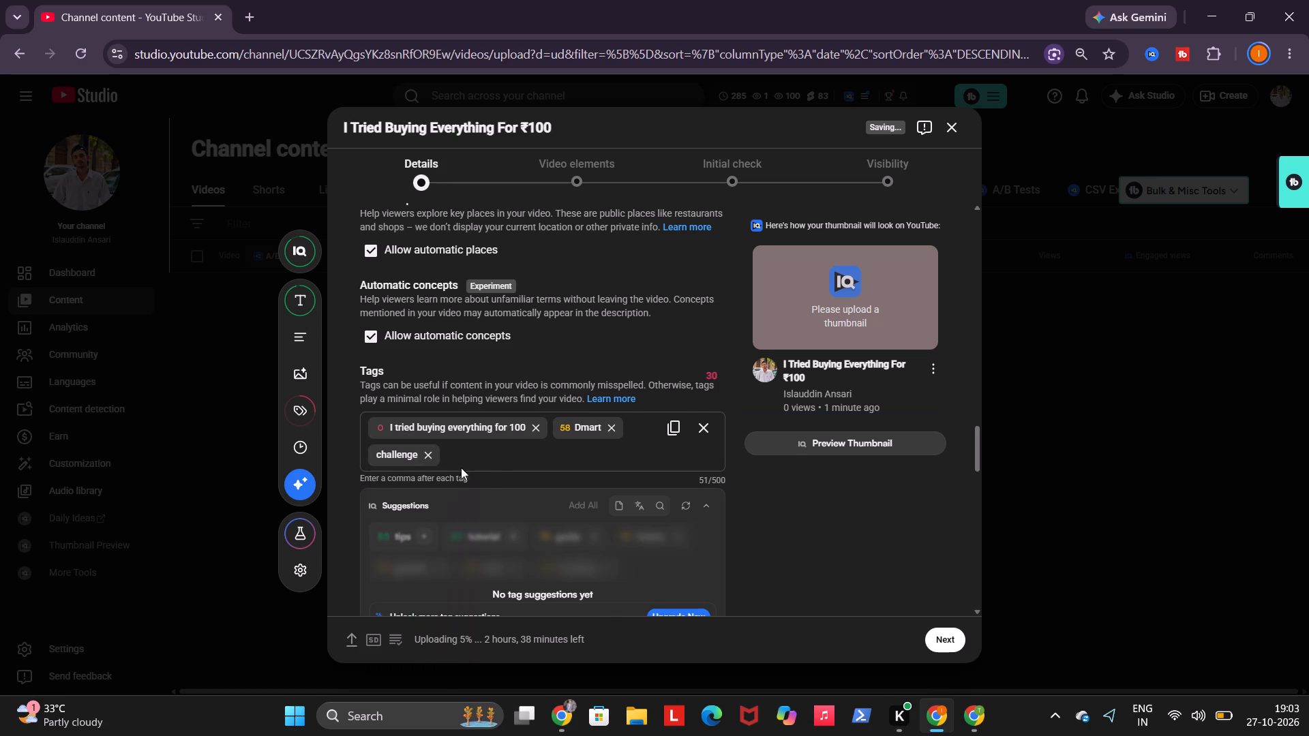
{"action": "left_click", "coordinate": [472, 458]}
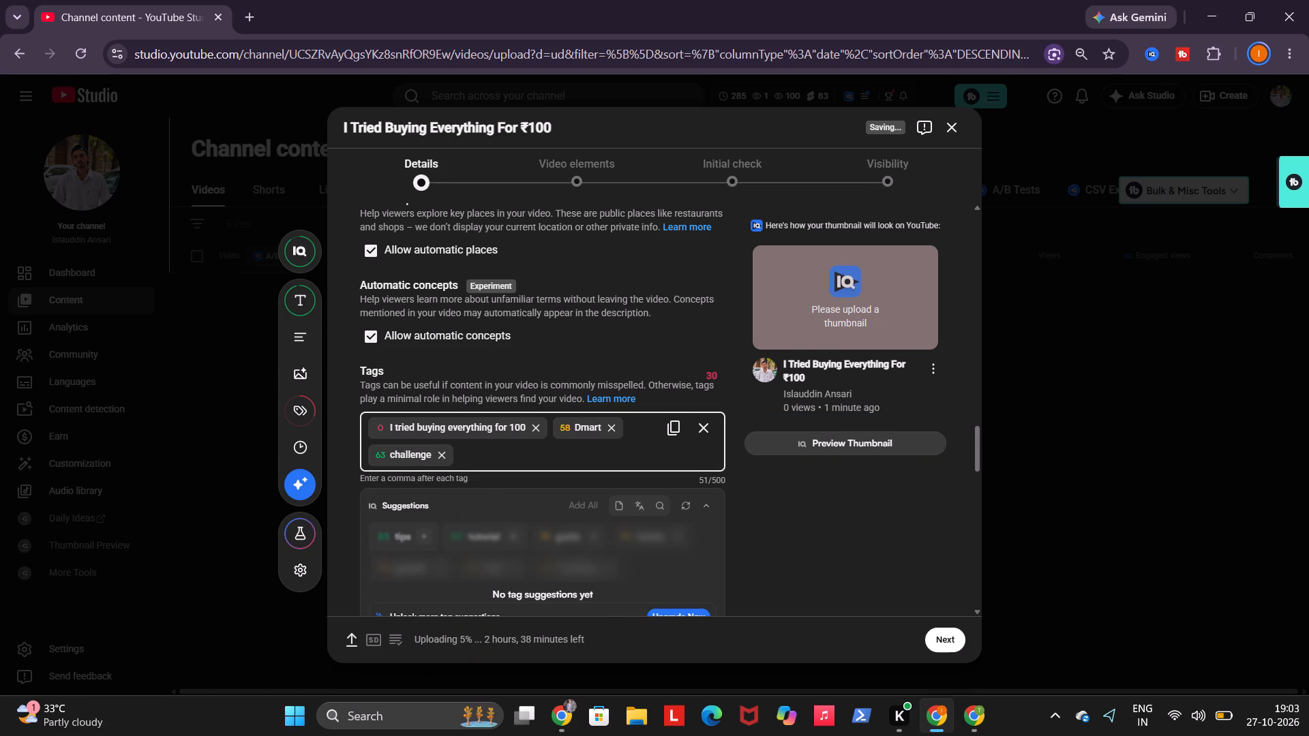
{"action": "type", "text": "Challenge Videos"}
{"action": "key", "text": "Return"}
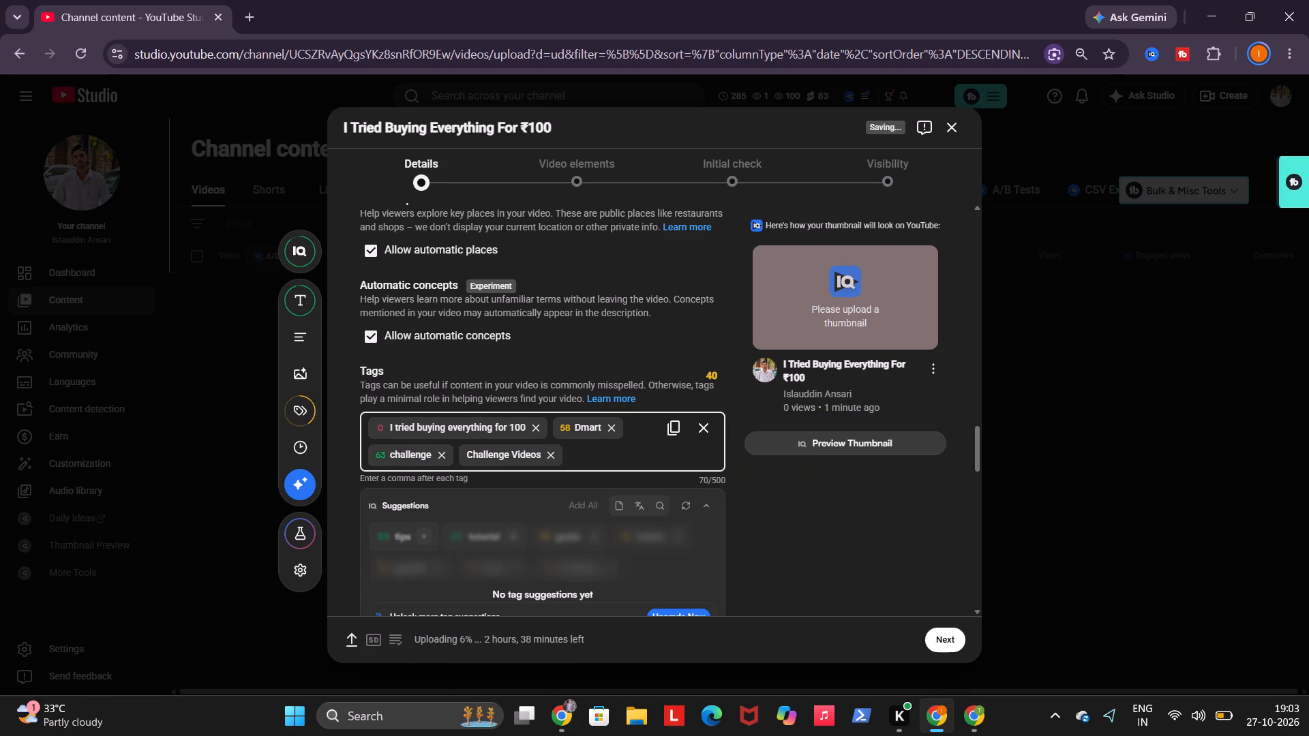
Check the reference video's tags, and add the tags "100 Rupees Challenge" and "100 Rupees" to the upload.
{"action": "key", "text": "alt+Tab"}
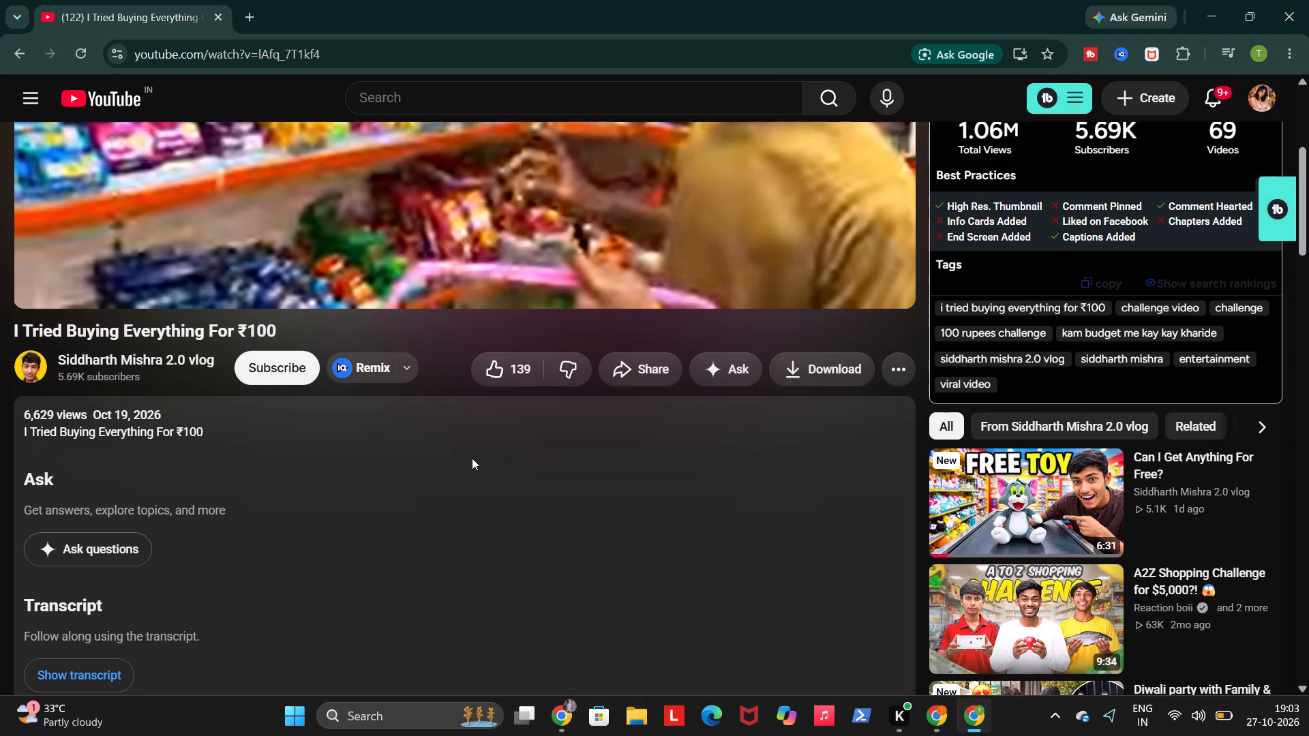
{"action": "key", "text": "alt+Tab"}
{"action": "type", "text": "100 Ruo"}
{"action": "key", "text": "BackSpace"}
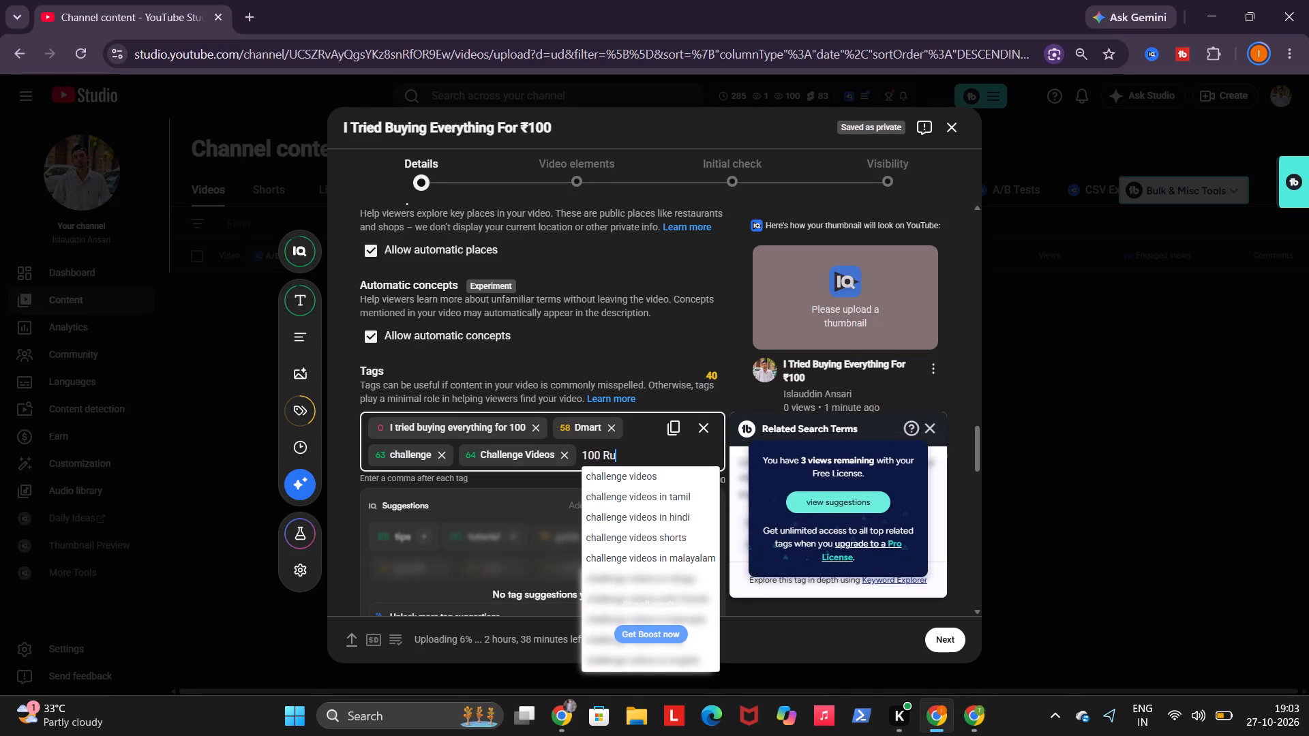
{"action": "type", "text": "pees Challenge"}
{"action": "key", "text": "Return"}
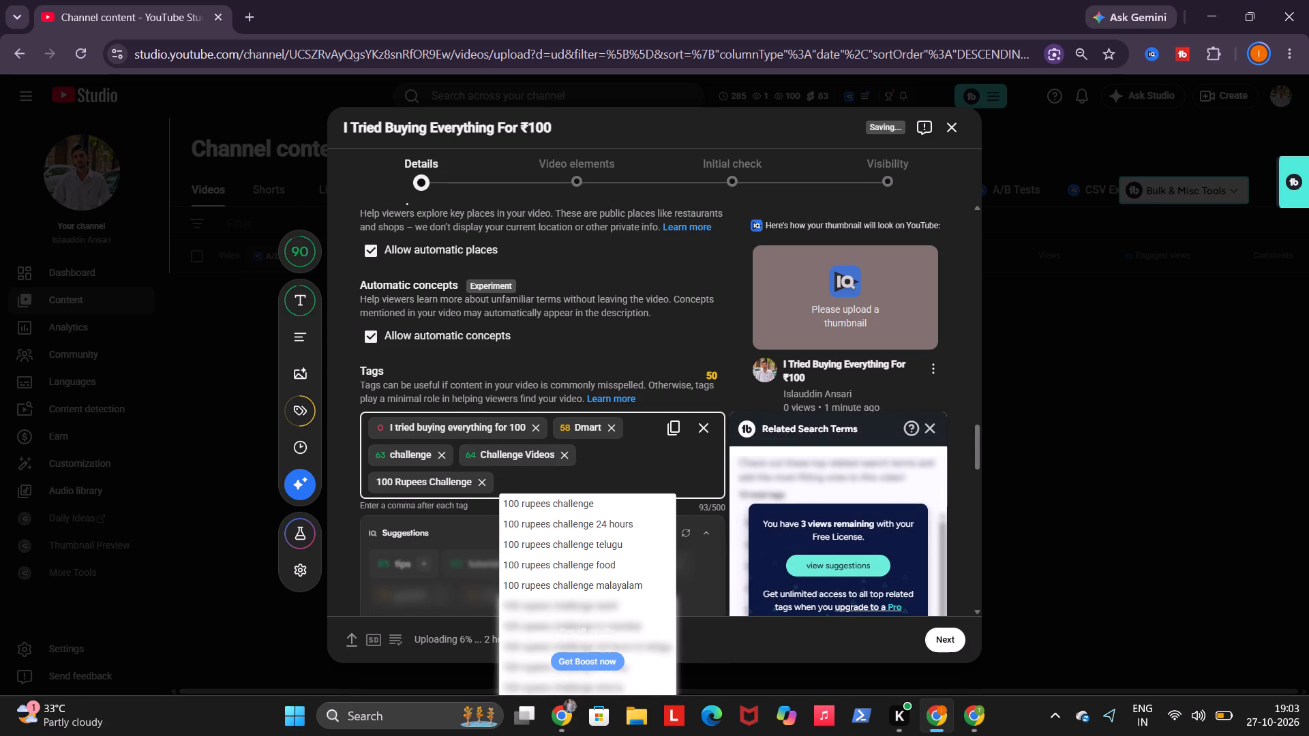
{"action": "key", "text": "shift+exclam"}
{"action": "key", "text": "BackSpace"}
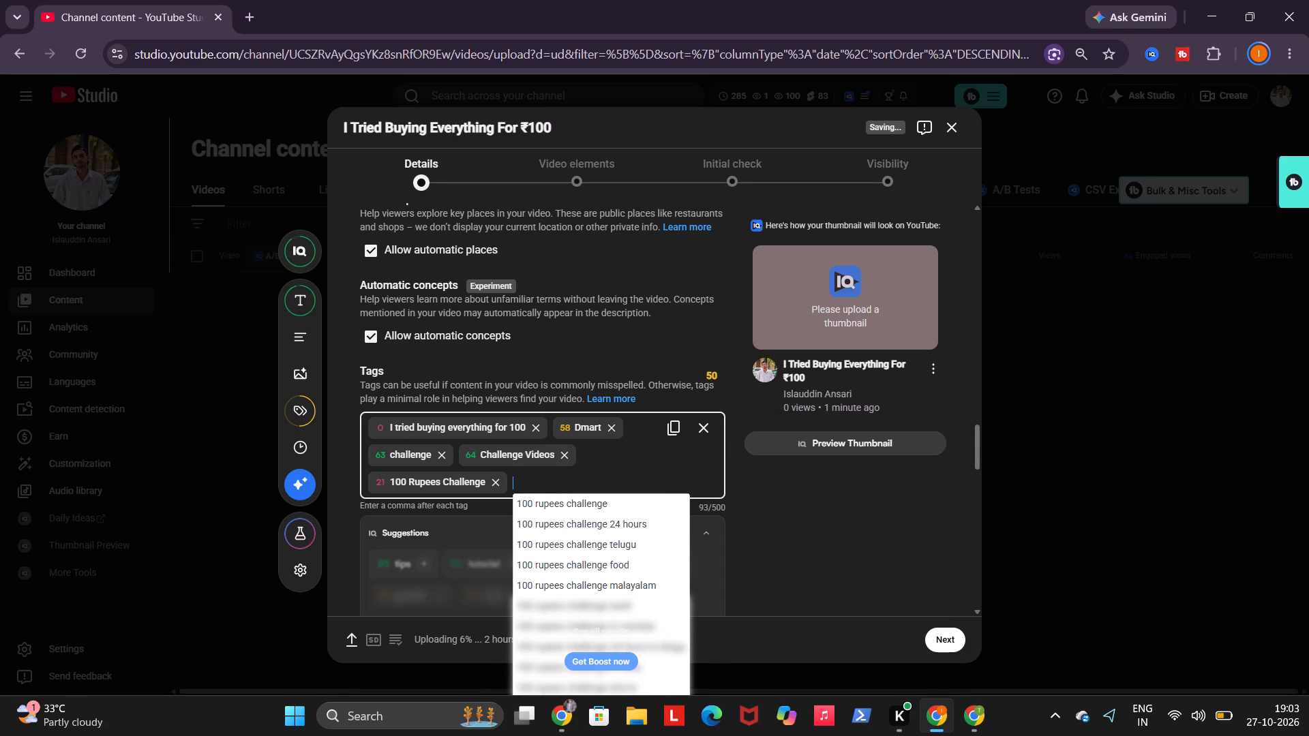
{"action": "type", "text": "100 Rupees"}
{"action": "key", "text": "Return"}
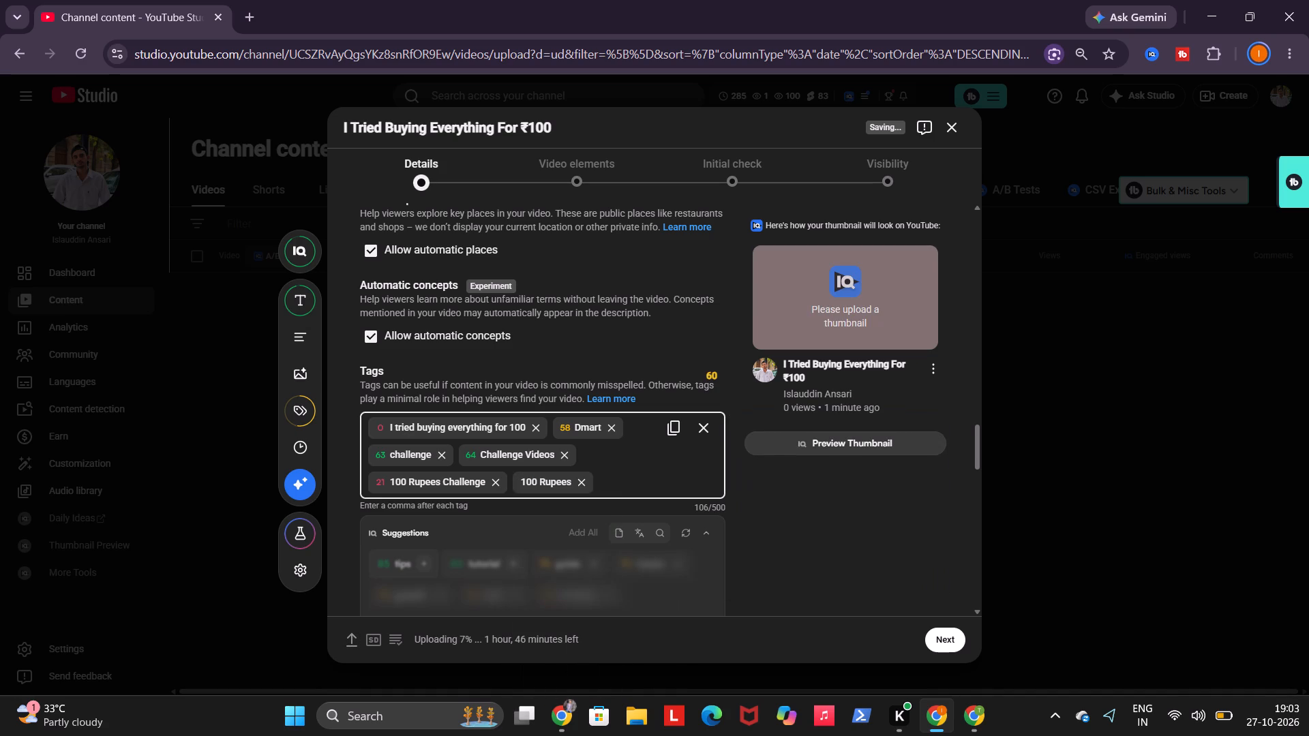
Consult the reference video's tags again, and add the channel nickname tags "mrsalauu" and "Mr__salauu" to the upload.
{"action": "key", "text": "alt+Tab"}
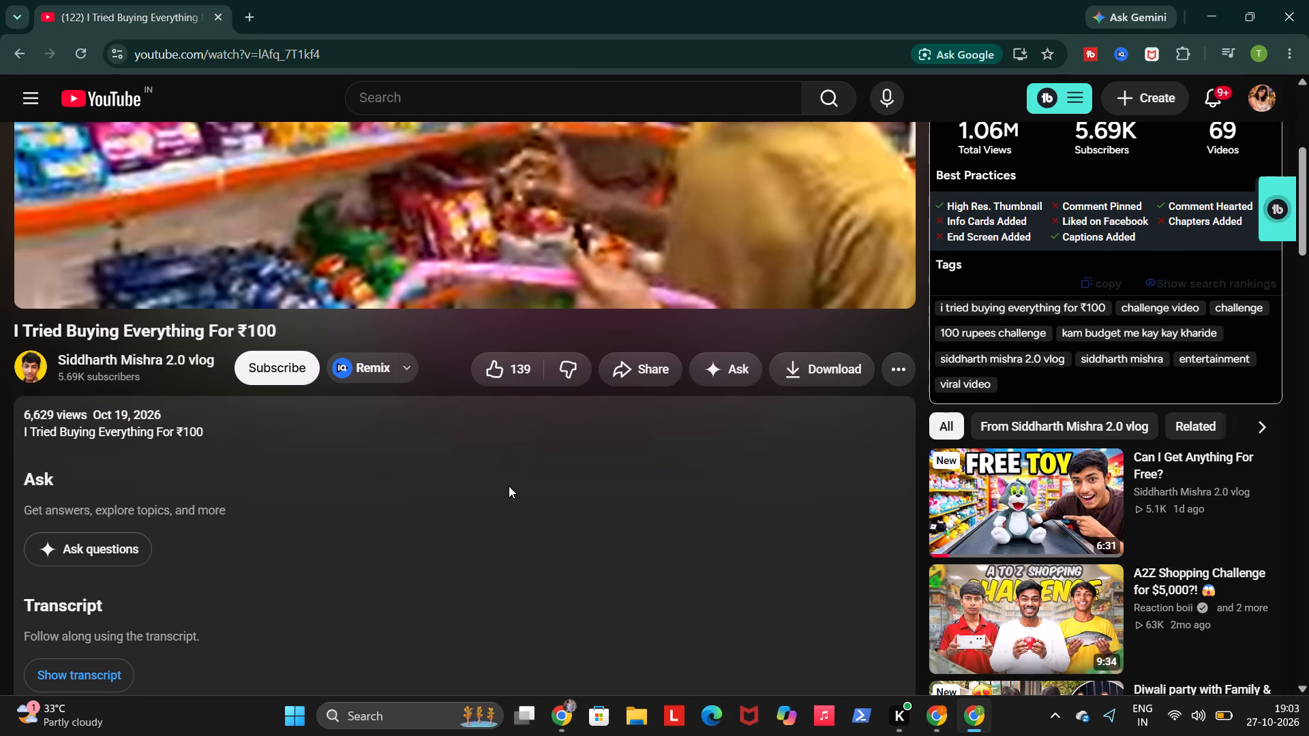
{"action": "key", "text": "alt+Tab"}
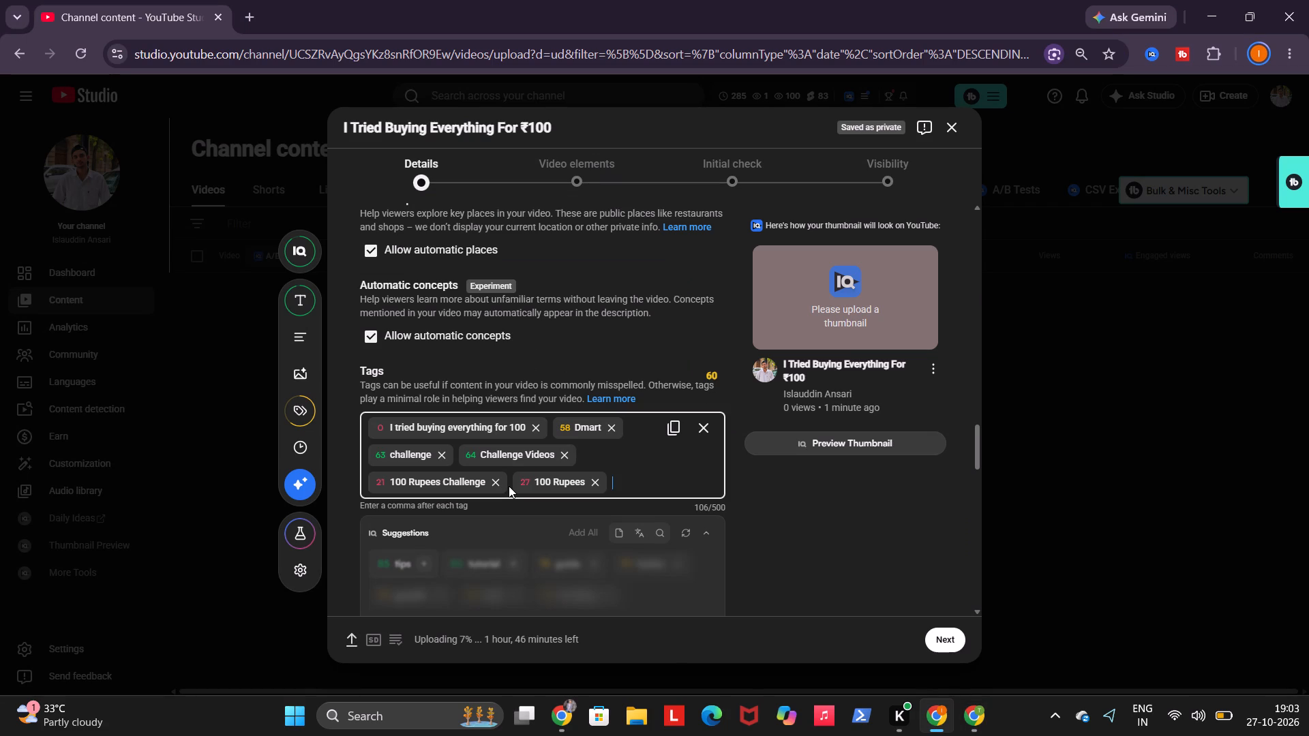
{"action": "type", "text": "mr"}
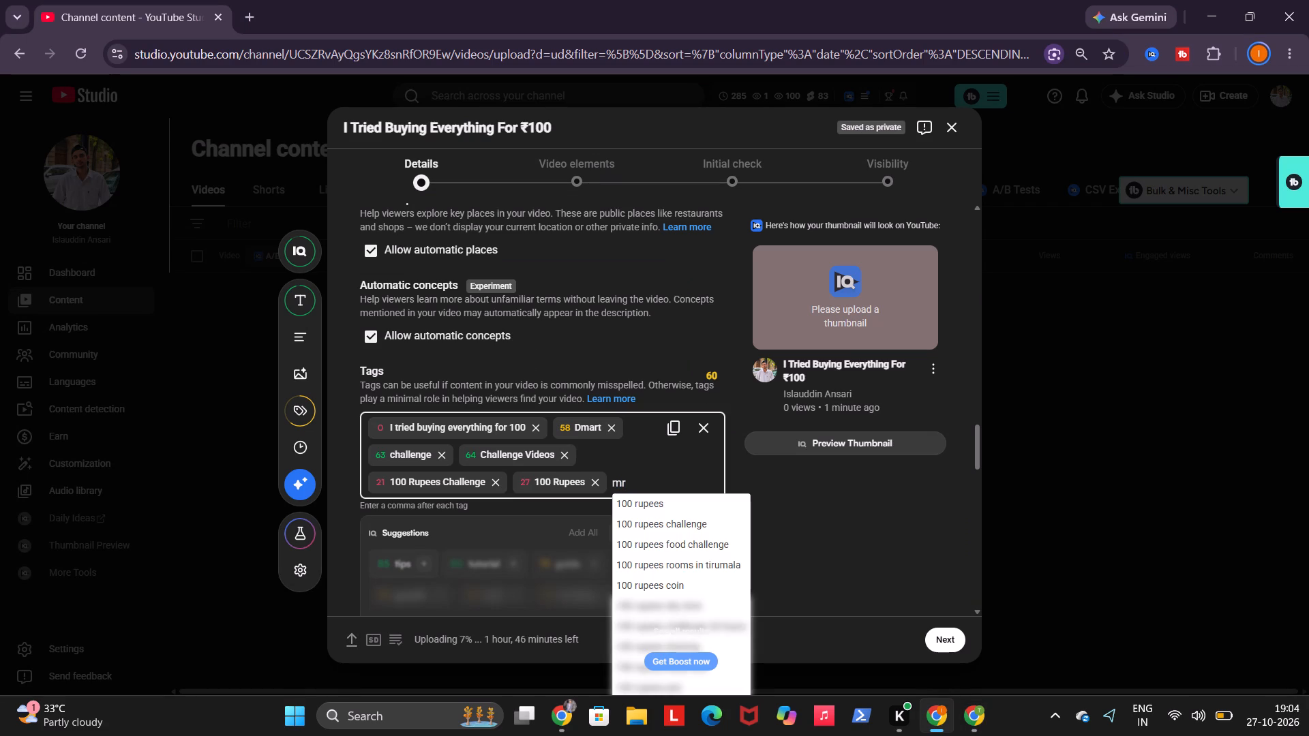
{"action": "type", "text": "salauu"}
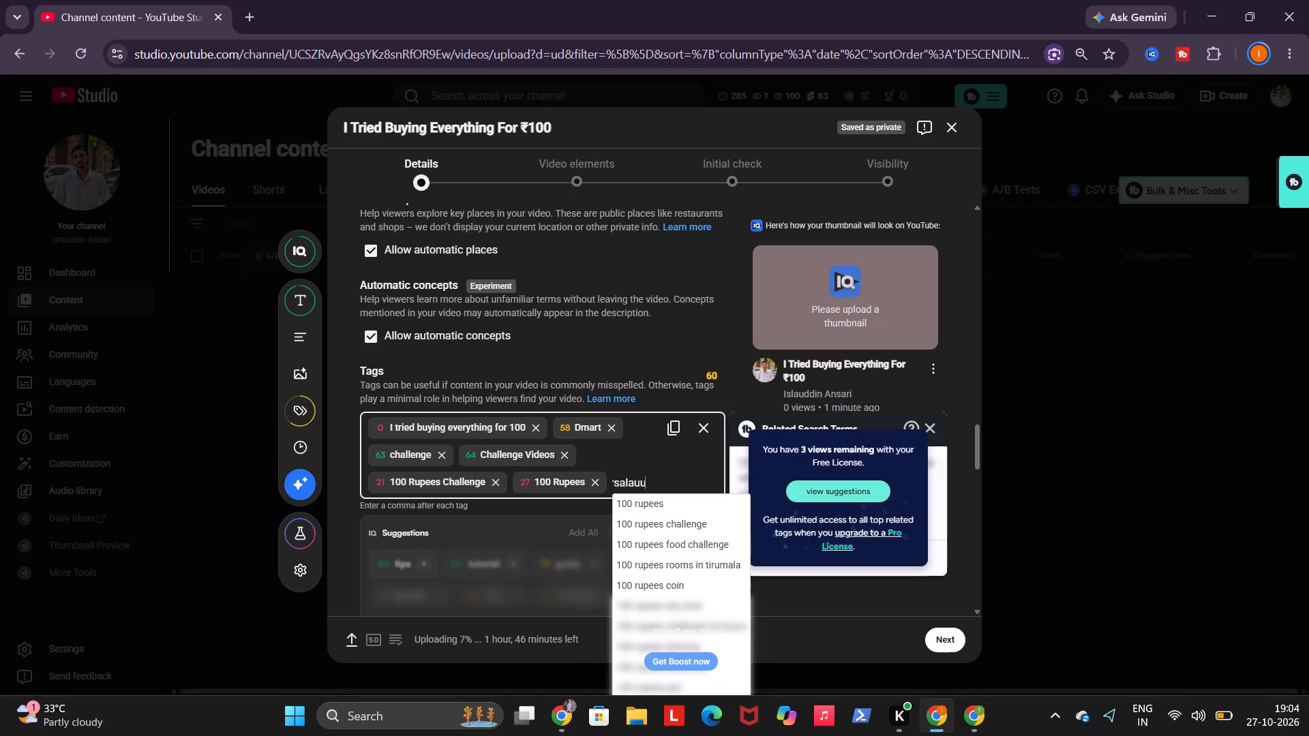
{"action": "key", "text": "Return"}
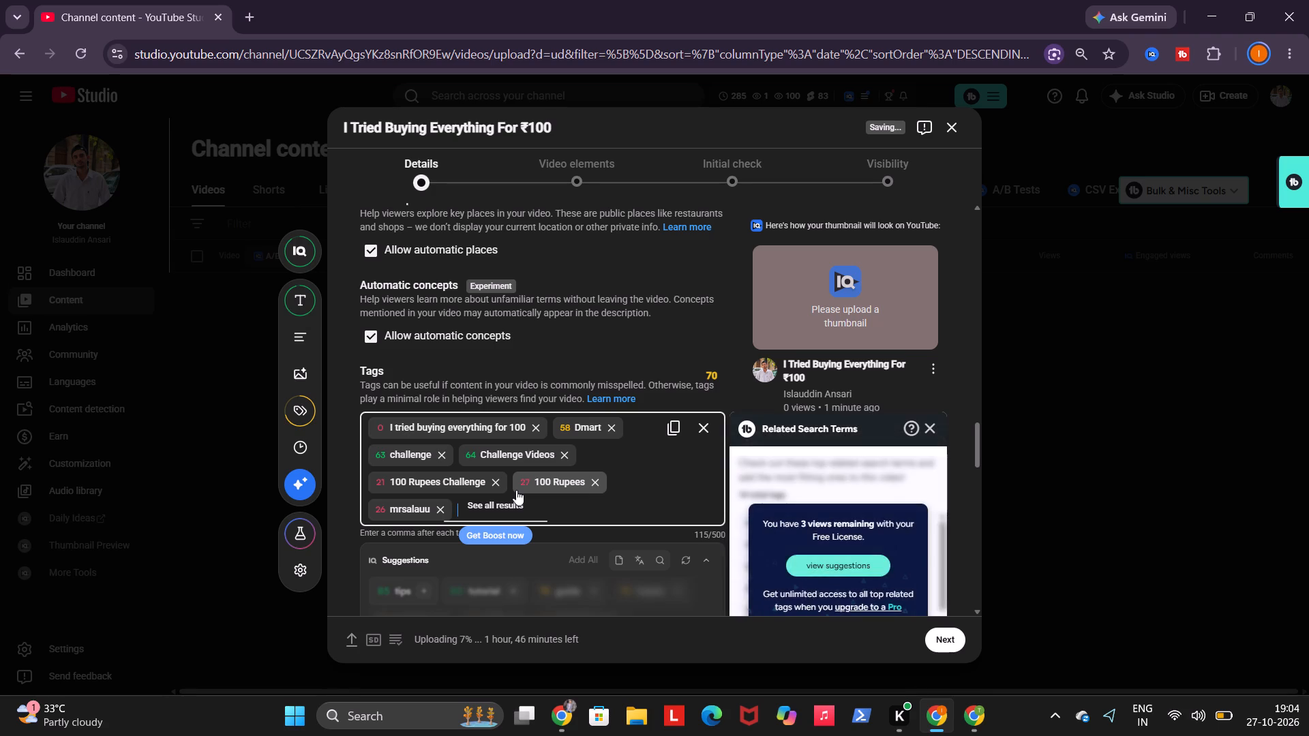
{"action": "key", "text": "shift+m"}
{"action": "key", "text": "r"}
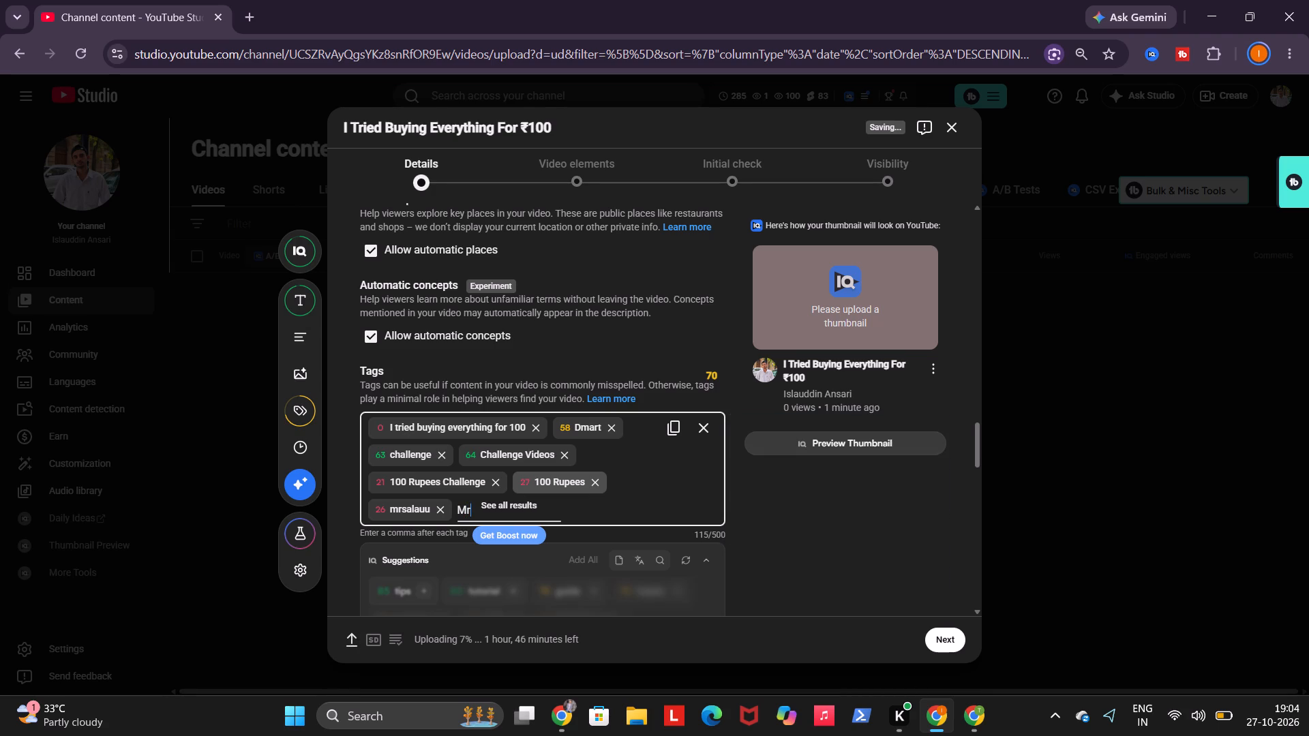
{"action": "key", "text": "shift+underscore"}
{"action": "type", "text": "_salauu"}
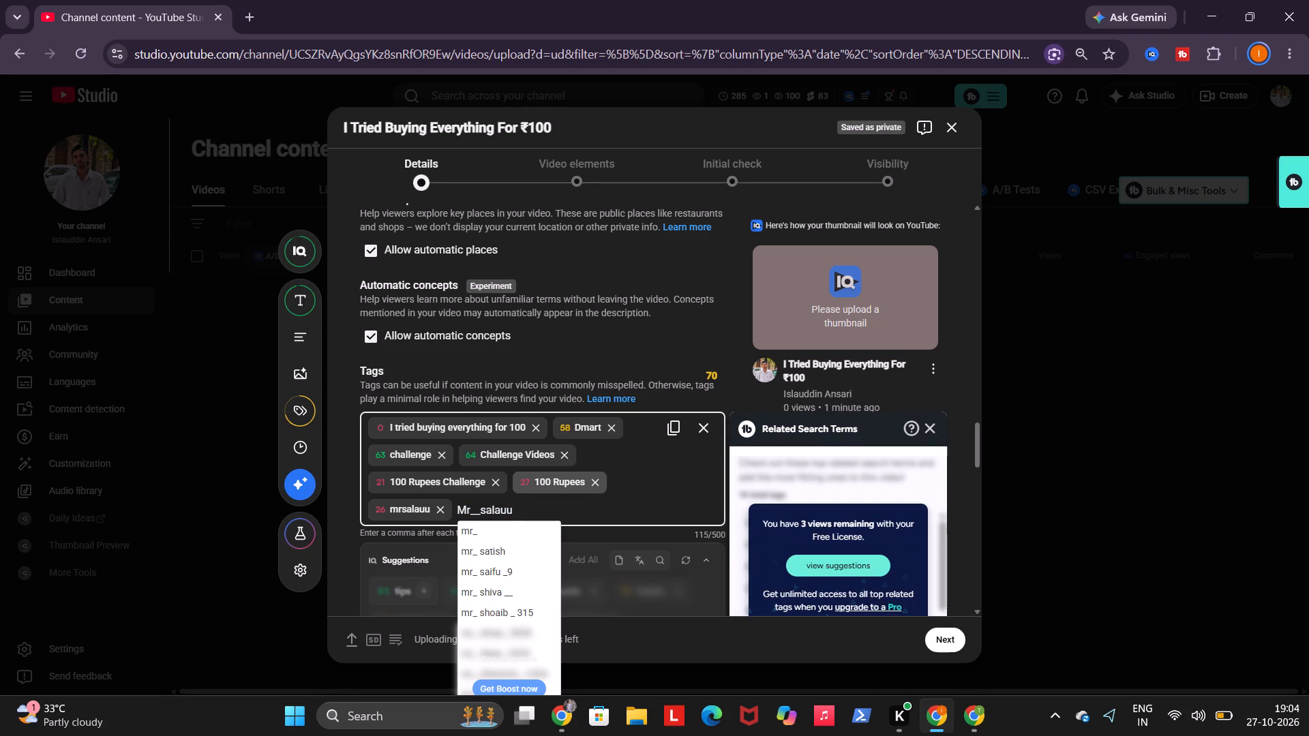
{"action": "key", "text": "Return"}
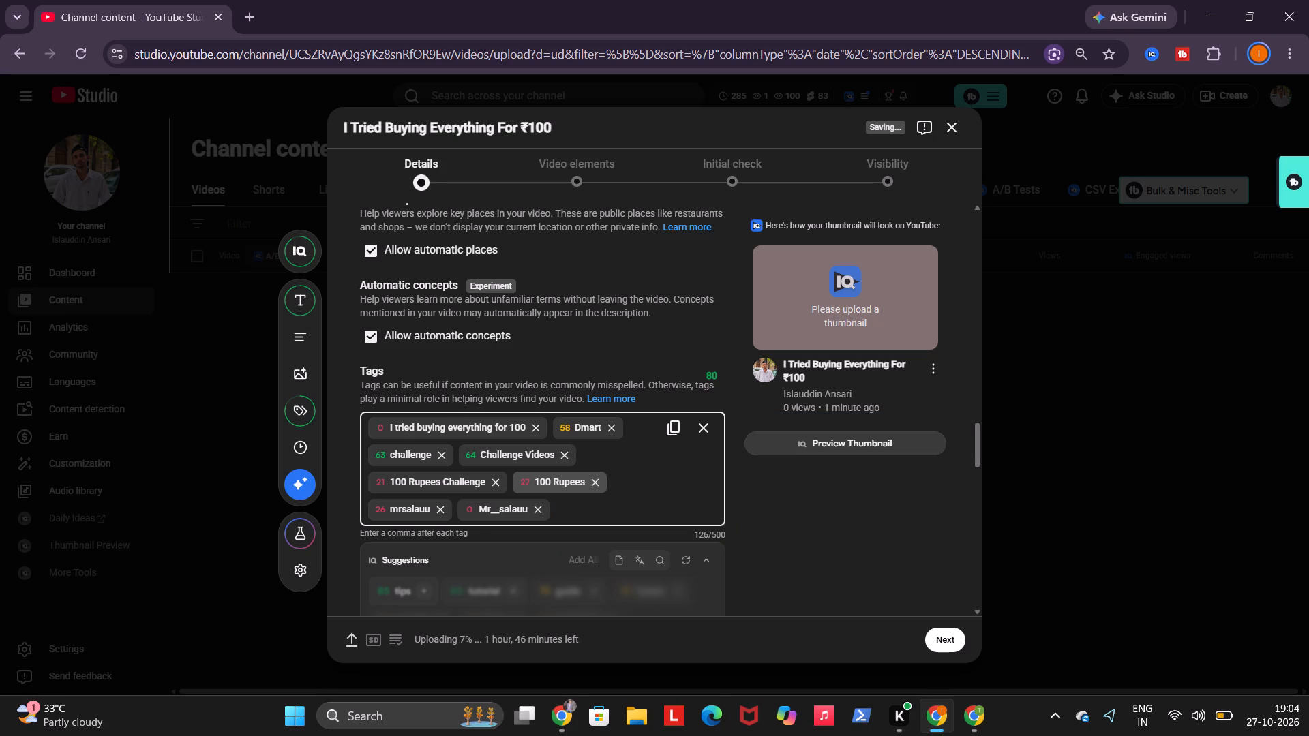
Add the channel owner's full name, first name first, as a tag.
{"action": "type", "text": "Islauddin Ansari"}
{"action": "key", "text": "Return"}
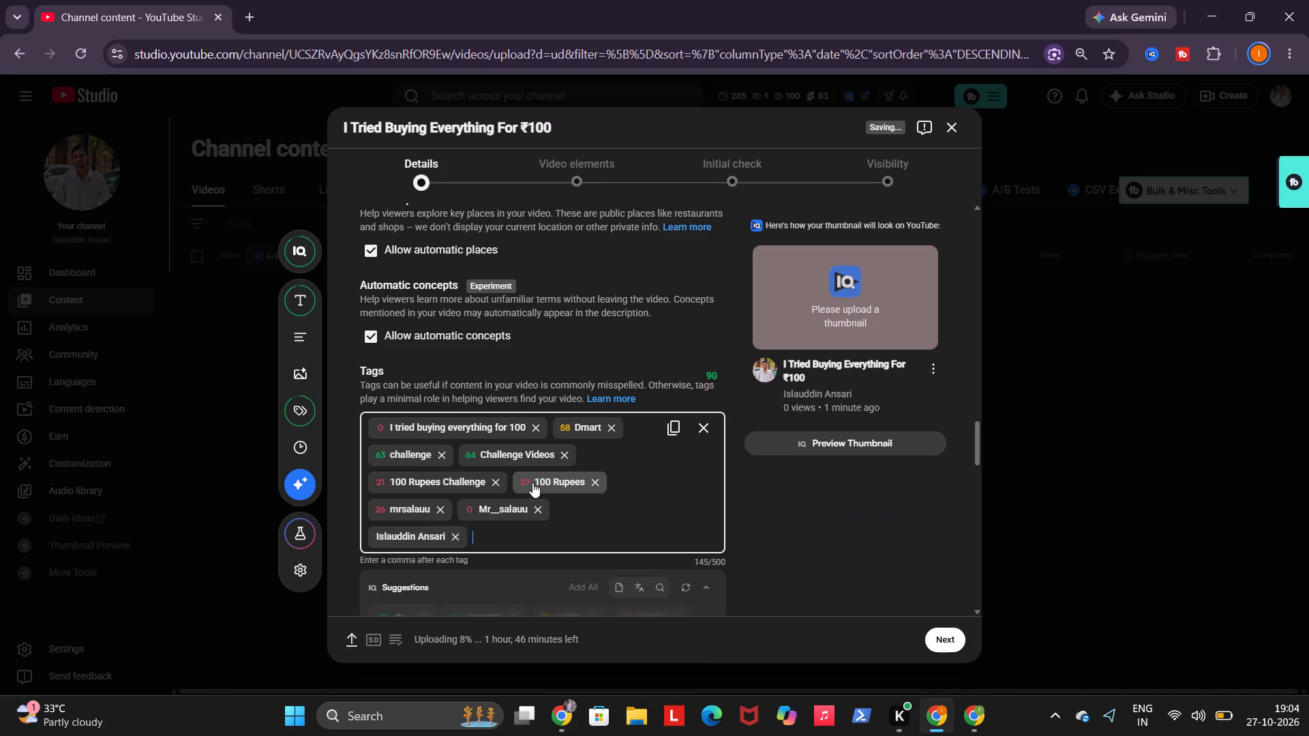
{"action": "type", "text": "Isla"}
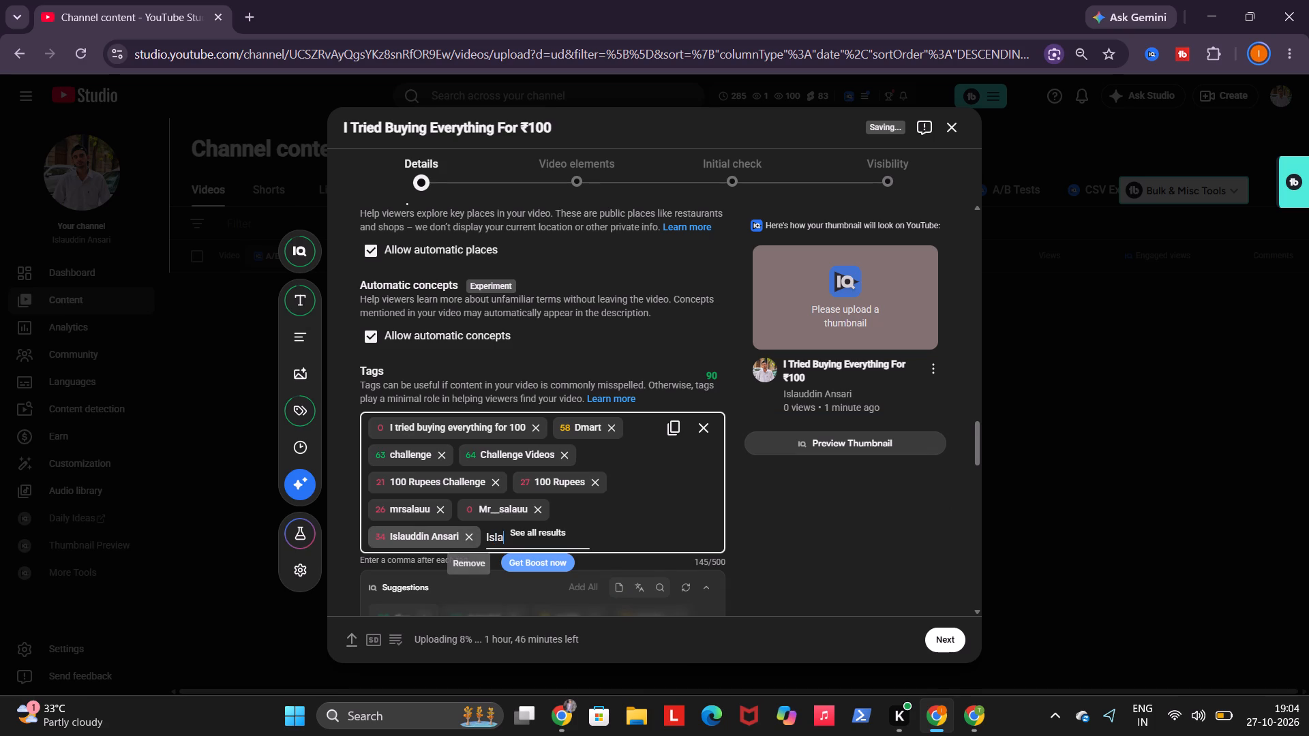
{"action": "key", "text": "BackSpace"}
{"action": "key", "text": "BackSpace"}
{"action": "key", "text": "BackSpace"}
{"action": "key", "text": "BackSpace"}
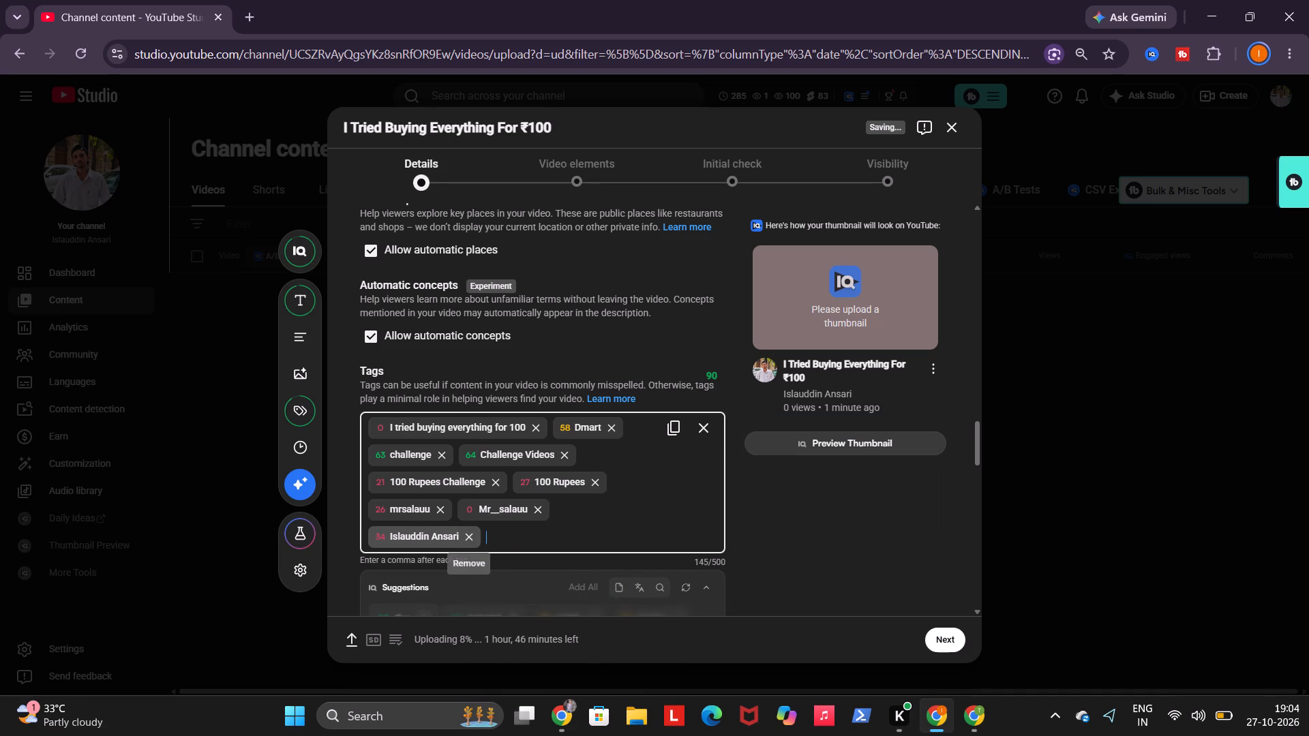
Add the channel owner's name in reversed order, surname first, as another tag.
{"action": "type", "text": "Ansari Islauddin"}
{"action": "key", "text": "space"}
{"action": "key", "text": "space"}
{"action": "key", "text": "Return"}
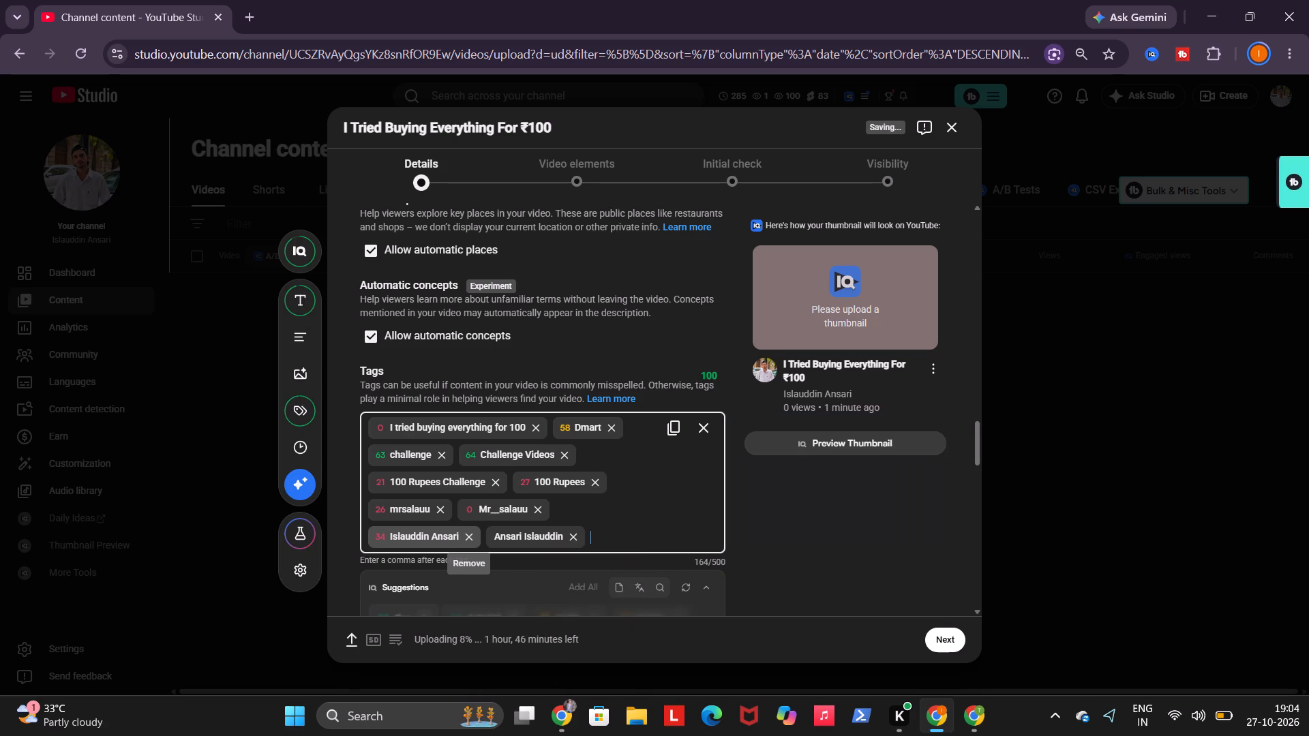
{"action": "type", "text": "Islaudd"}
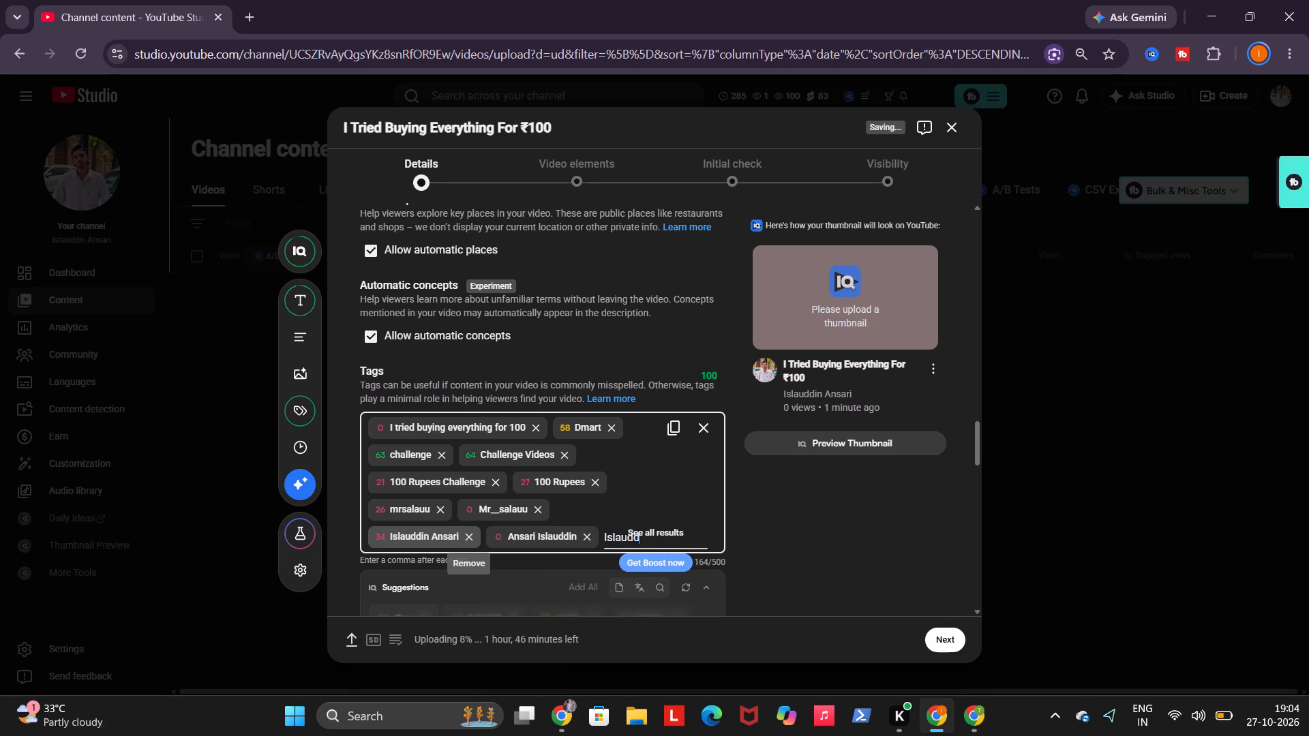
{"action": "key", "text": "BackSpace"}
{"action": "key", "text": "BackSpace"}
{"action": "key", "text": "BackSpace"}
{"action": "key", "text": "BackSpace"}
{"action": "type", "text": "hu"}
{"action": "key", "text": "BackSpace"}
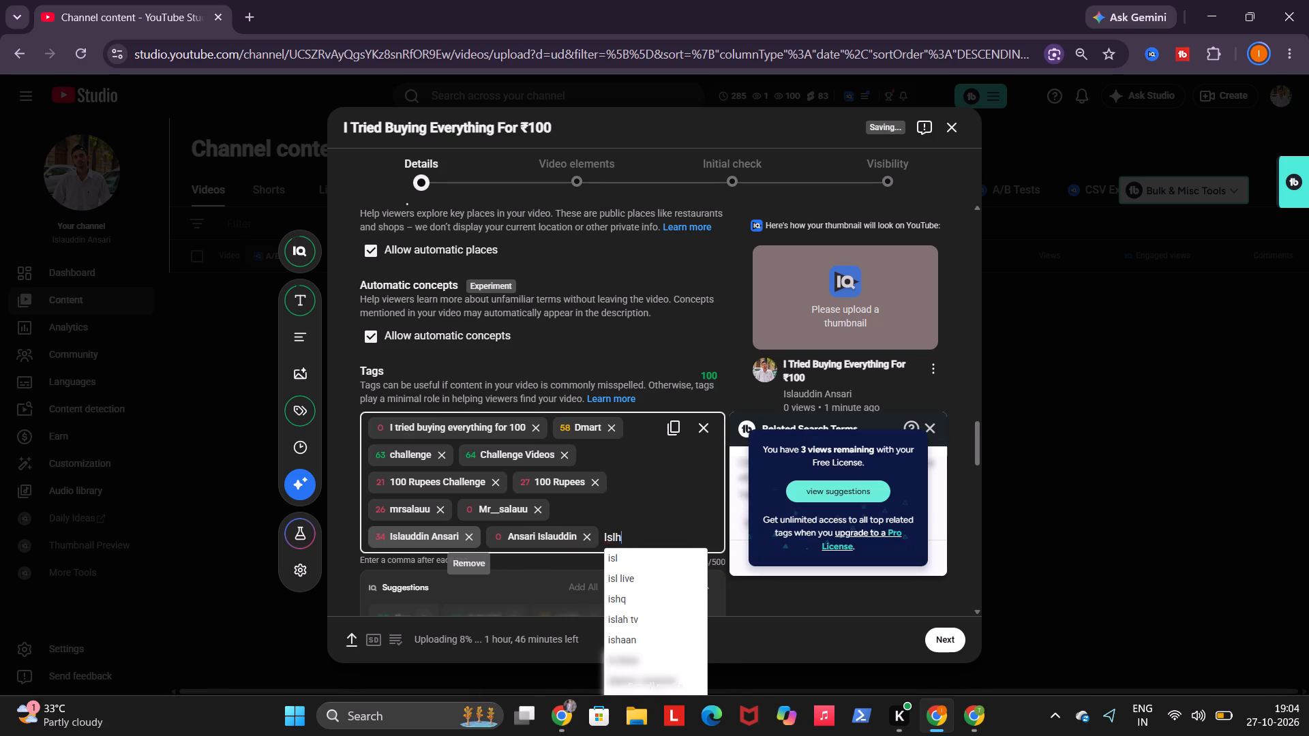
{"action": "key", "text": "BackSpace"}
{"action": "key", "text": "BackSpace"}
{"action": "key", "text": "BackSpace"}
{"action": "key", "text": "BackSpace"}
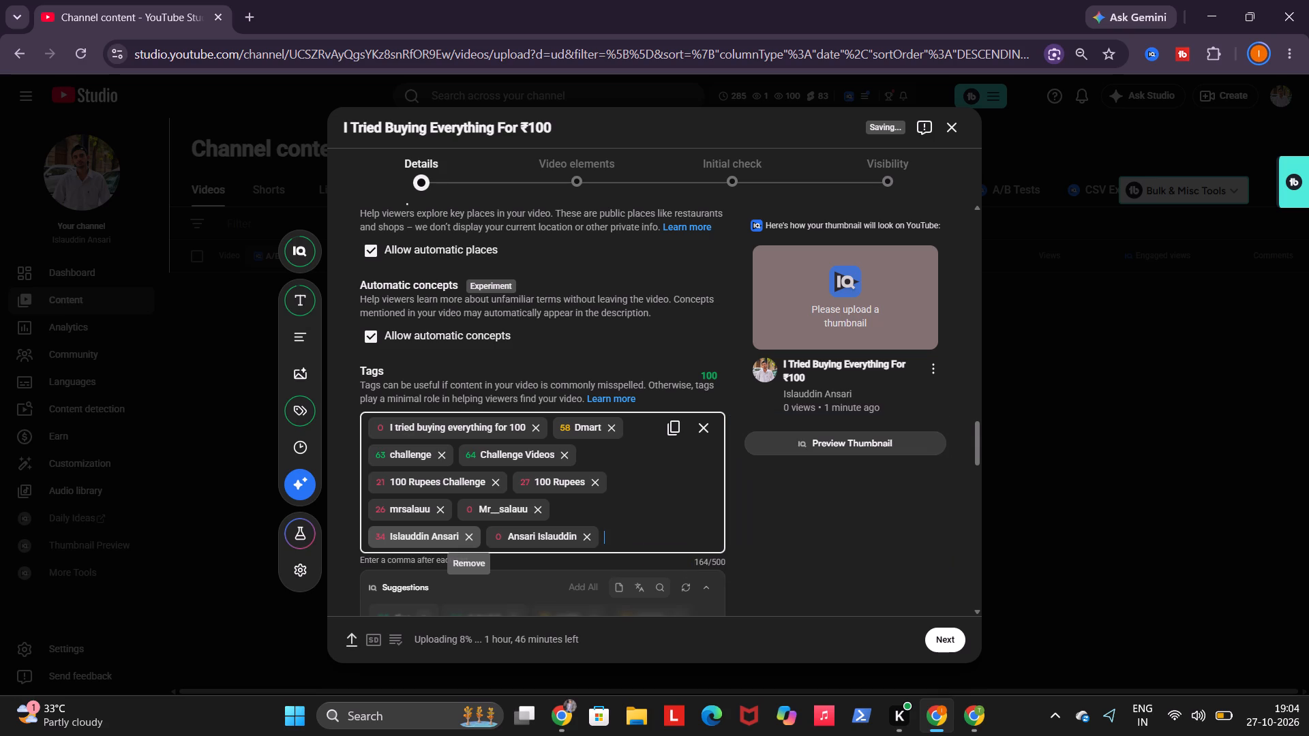
Add the tags "Salauu" and "Content Creator" after the channel owner's name tags.
{"action": "type", "text": "Sala"}
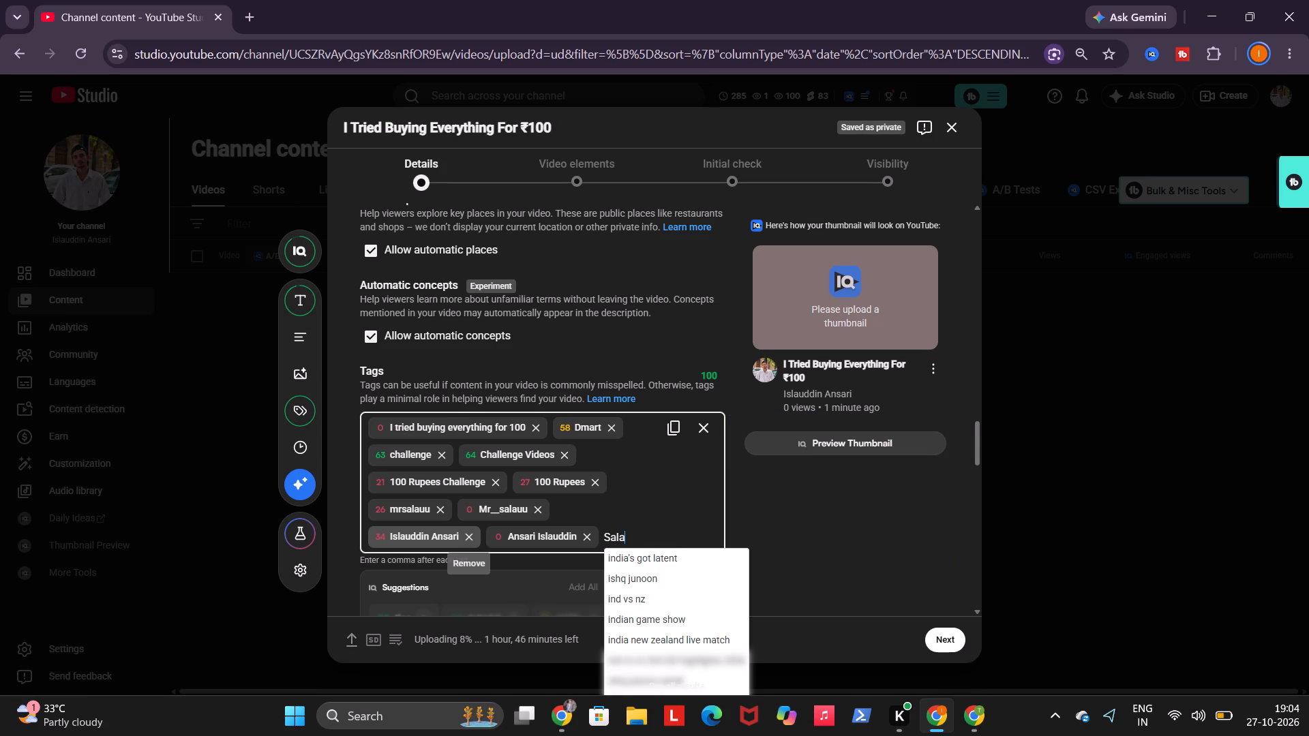
{"action": "type", "text": "uu"}
{"action": "key", "text": "Return"}
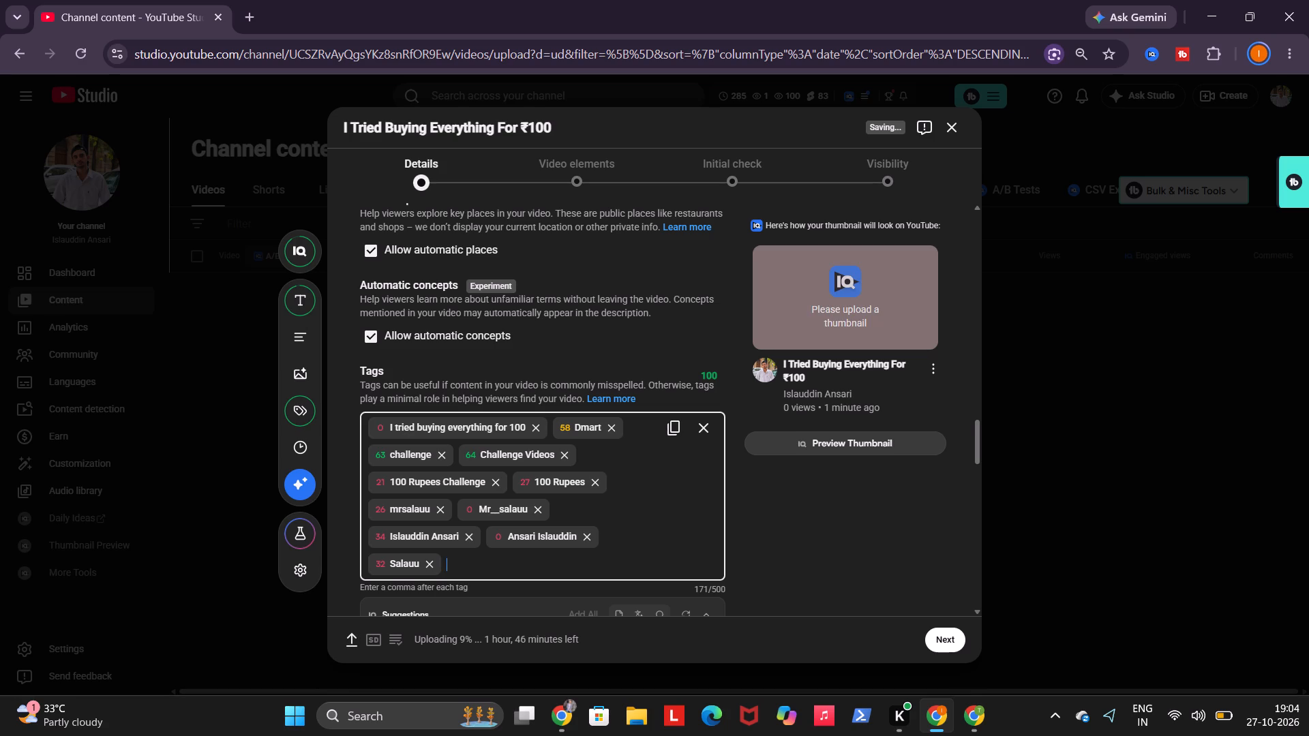
{"action": "type", "text": "Content Creatp"}
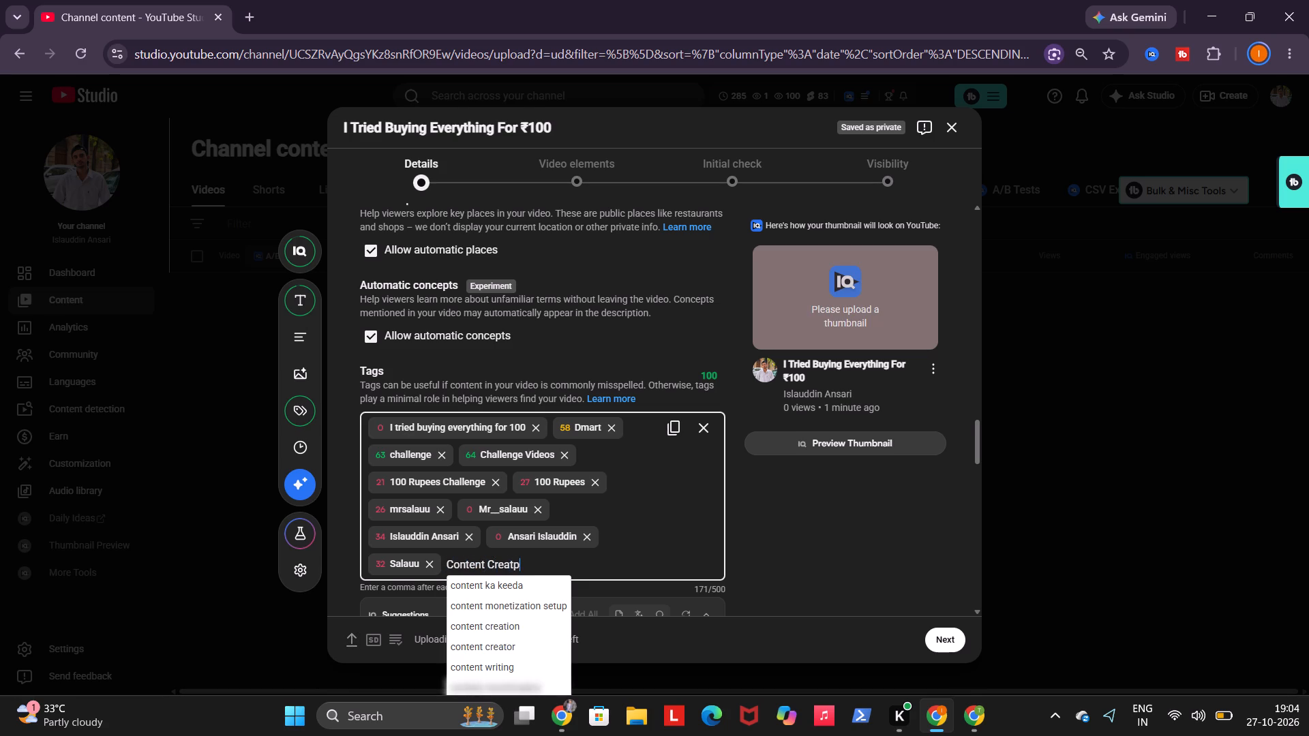
{"action": "key", "text": "BackSpace"}
{"action": "type", "text": "or"}
{"action": "key", "text": "Return"}
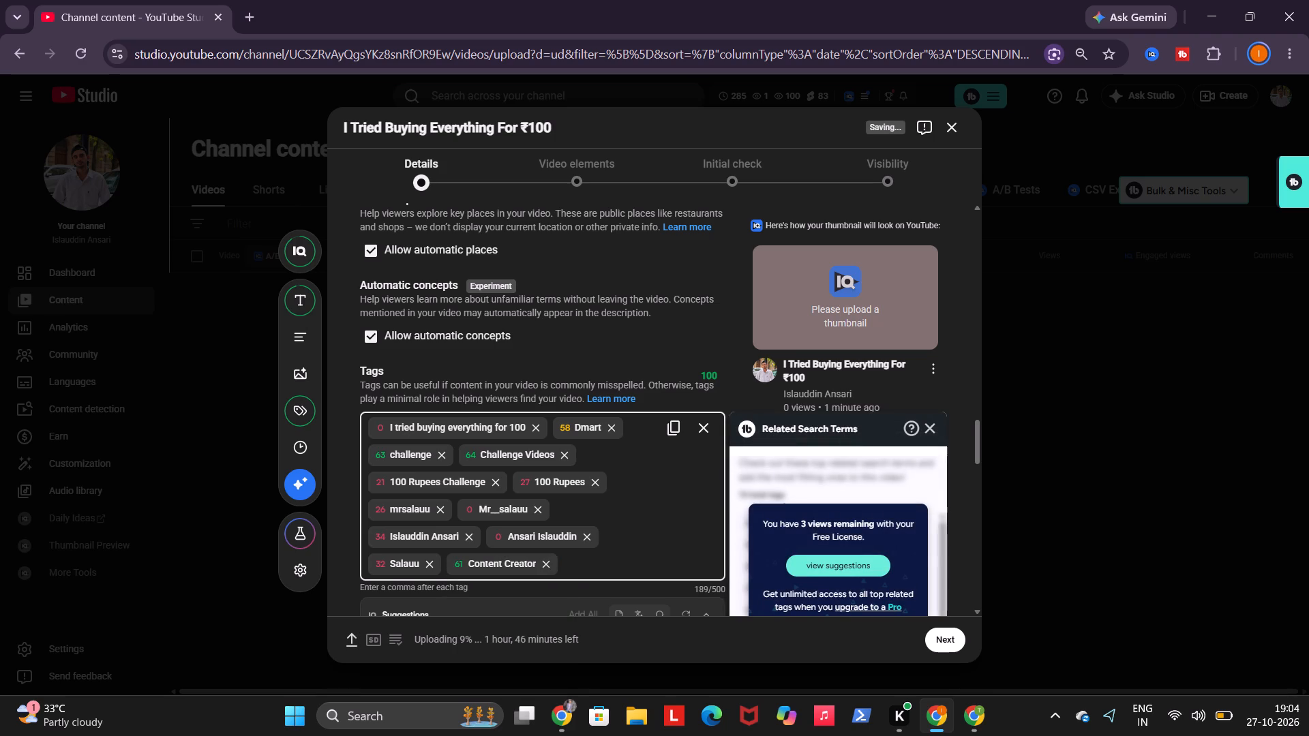
Following the reference video's tags, add the suggested tag "entertainment" and the tag "Viral Videos" to the upload.
{"action": "key", "text": "shift+d"}
{"action": "key", "text": "BackSpace"}
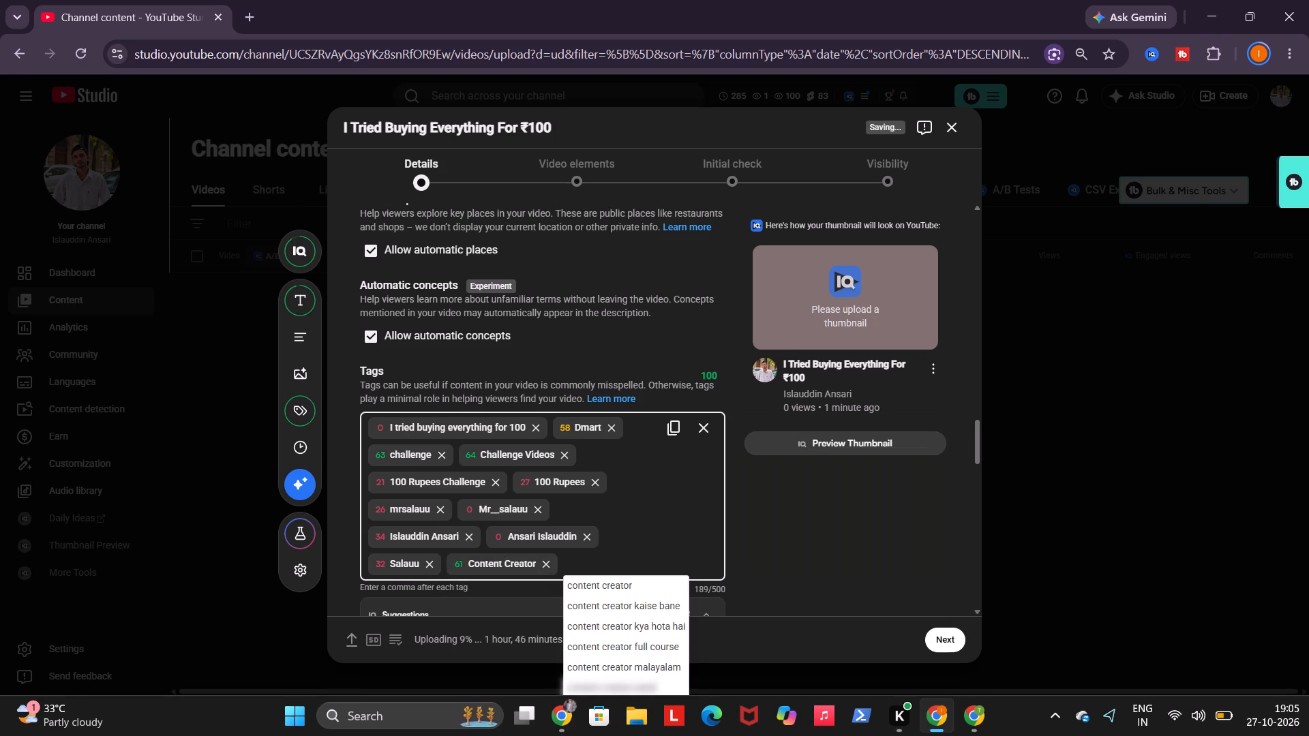
{"action": "key", "text": "alt+Tab"}
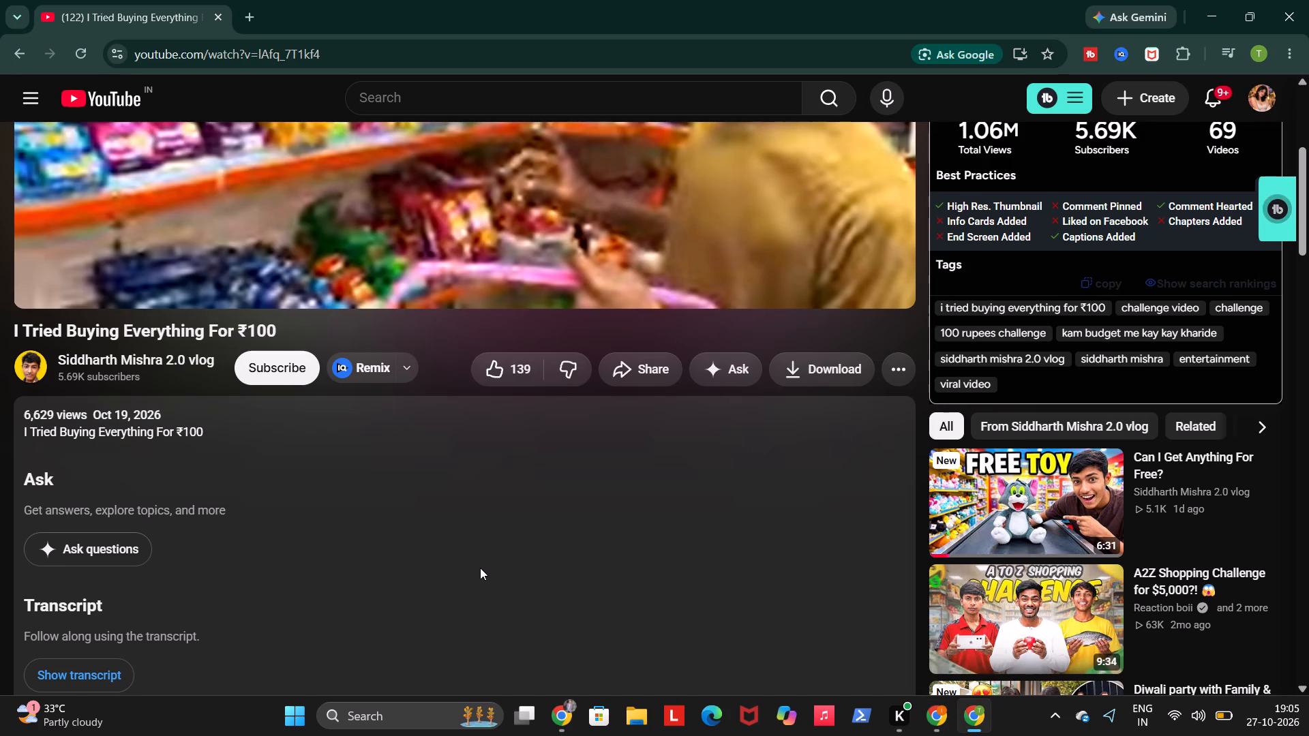
{"action": "key", "text": "alt+Tab"}
{"action": "type", "text": "En"}
{"action": "type", "text": "tertain"}
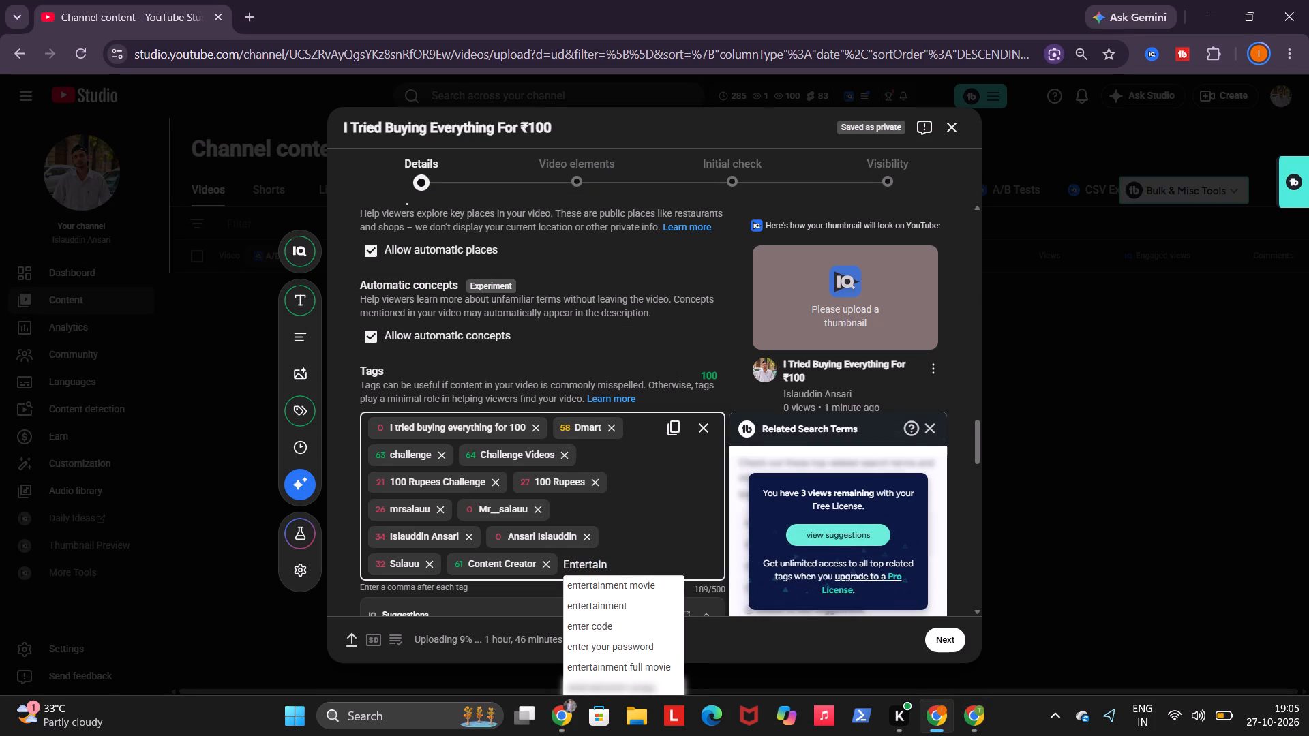
{"action": "left_click", "coordinate": [569, 606]}
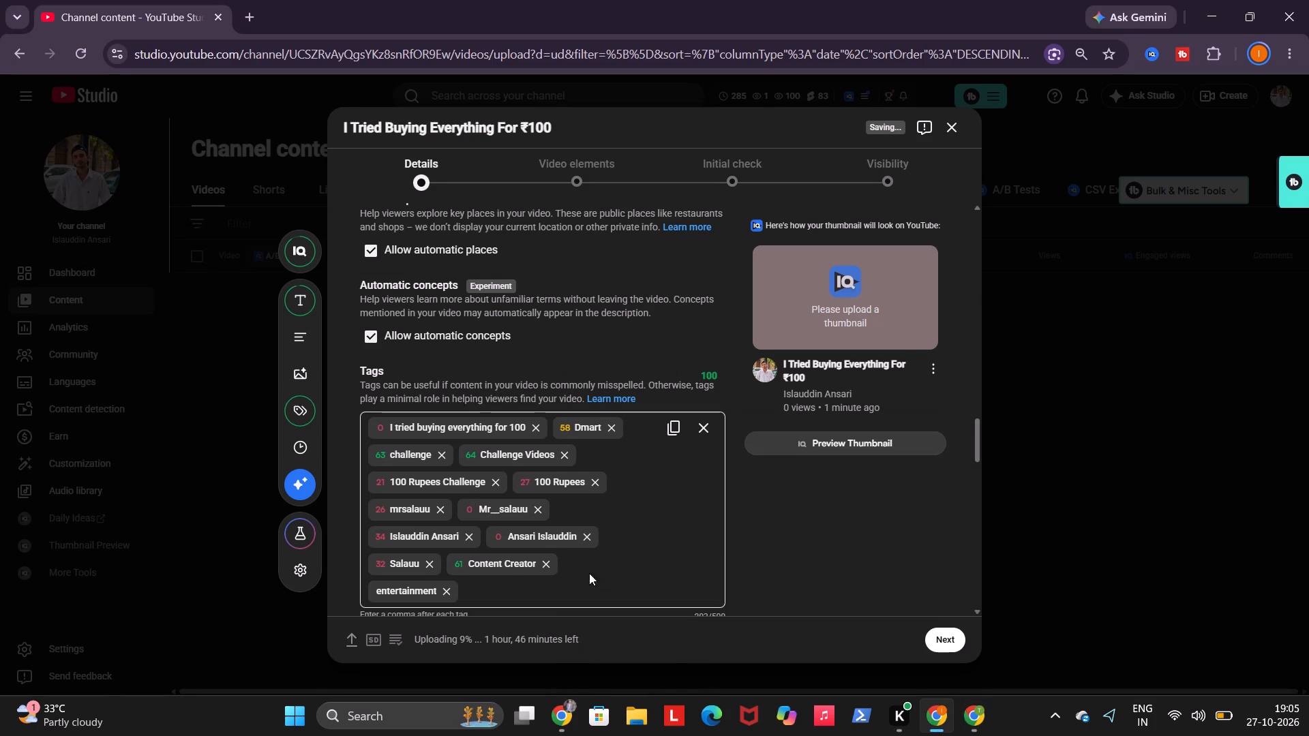
{"action": "left_click", "coordinate": [539, 592]}
{"action": "key", "text": "alt+Tab"}
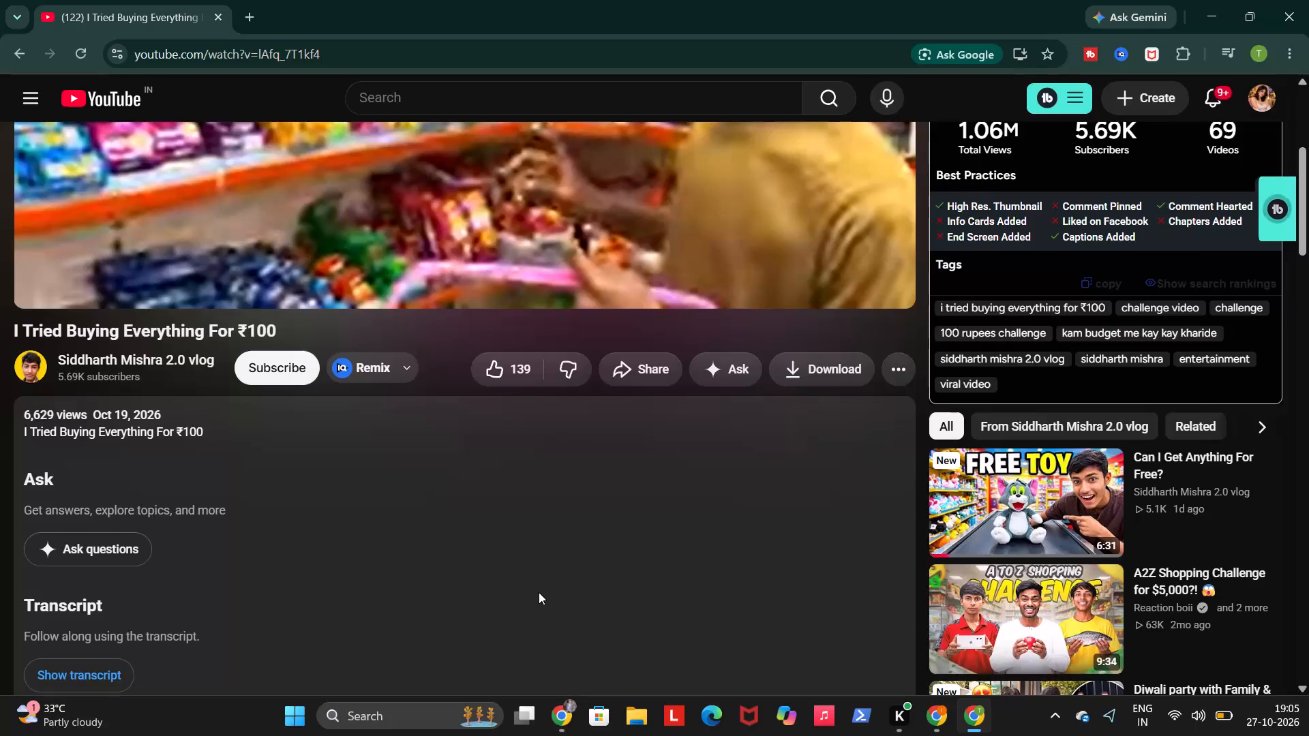
{"action": "key", "text": "alt+Tab"}
{"action": "type", "text": "Viral Videos"}
{"action": "key", "text": "Return"}
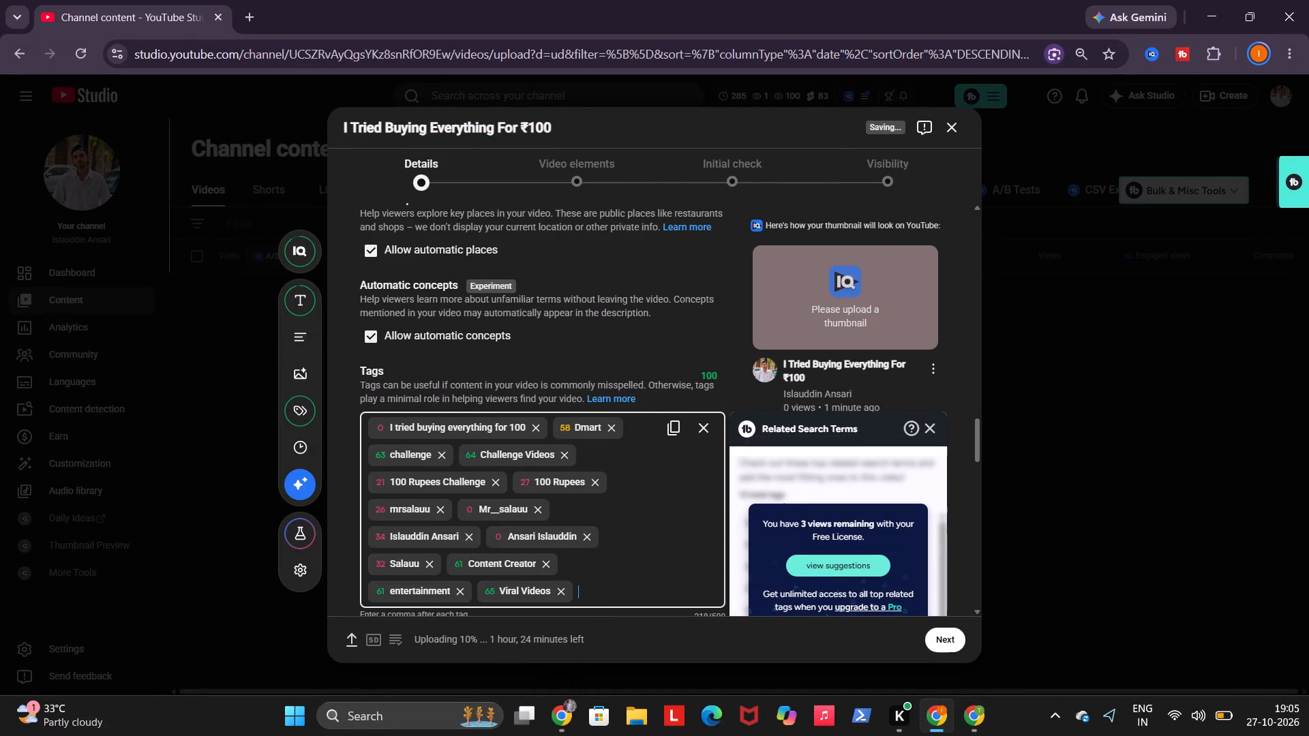
After checking the reference video's tags, add the tags "Buy Anything" and "Everything Buy" to the upload.
{"action": "key", "text": "alt+Tab"}
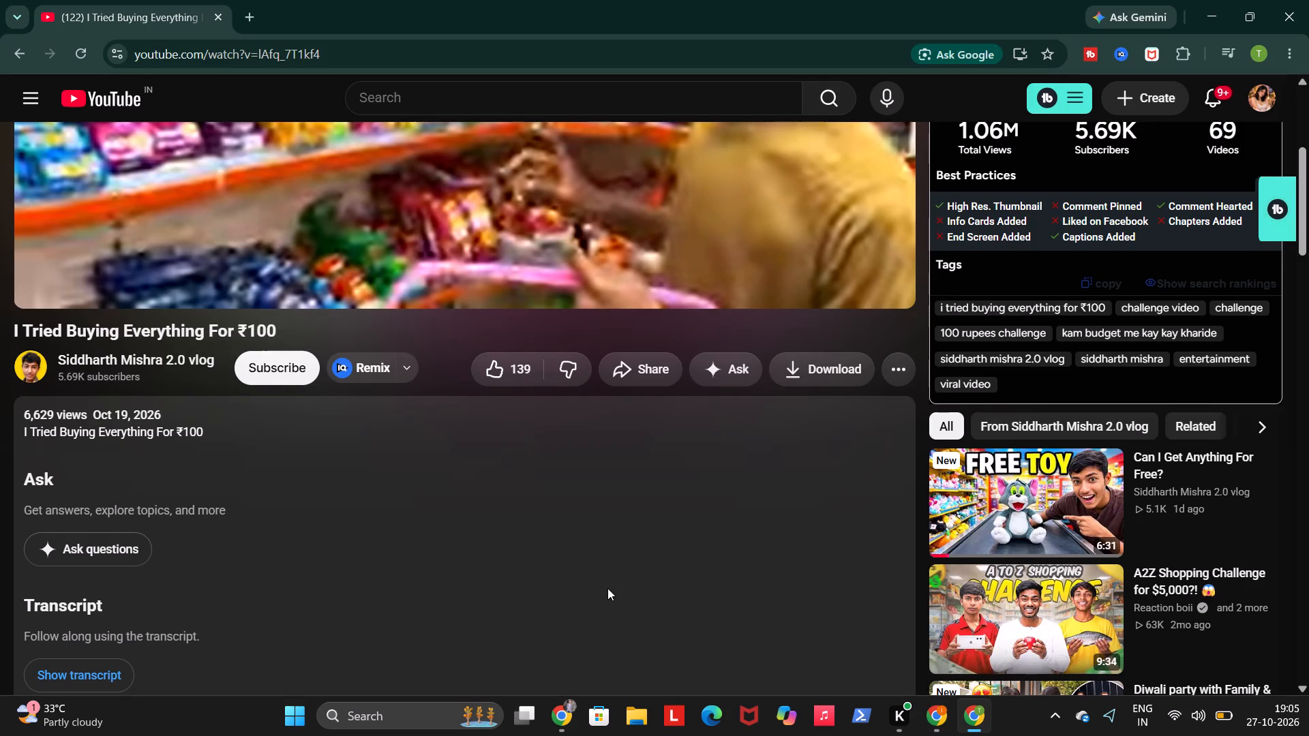
{"action": "key", "text": "alt+Tab"}
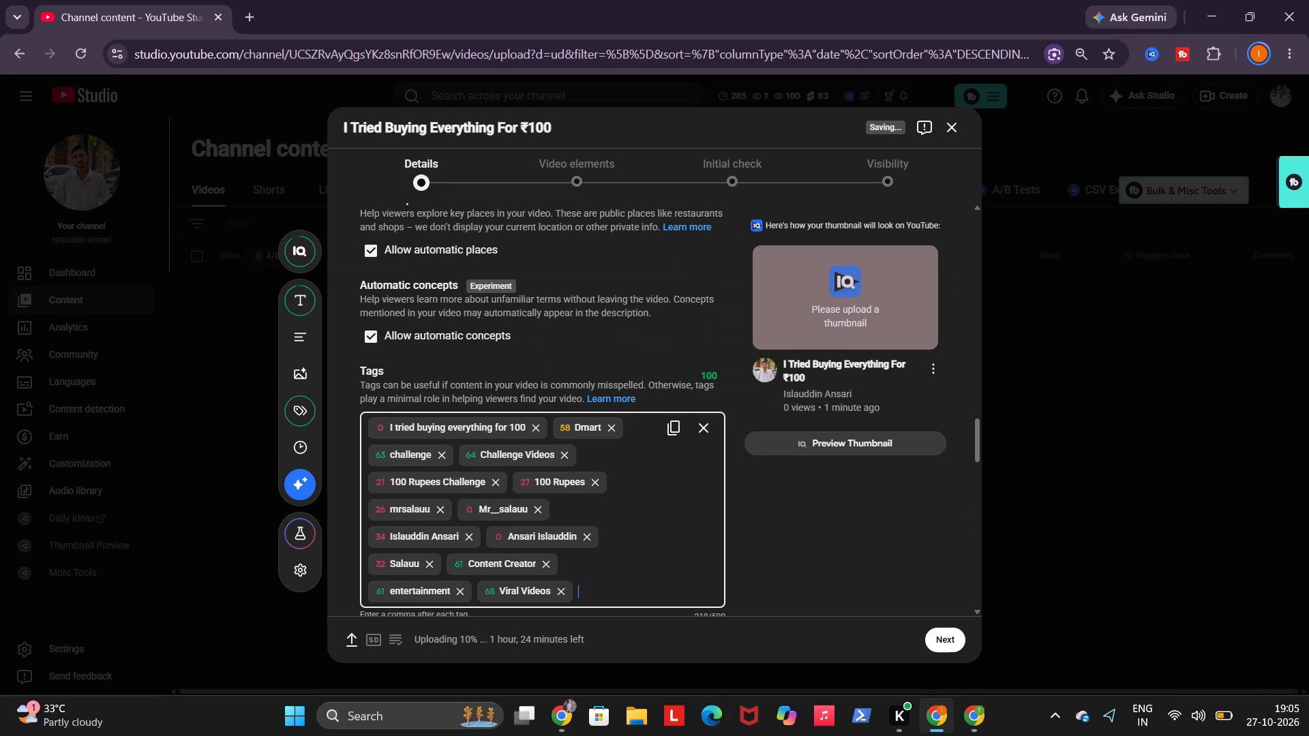
{"action": "type", "text": "Buy"}
{"action": "key", "text": "space"}
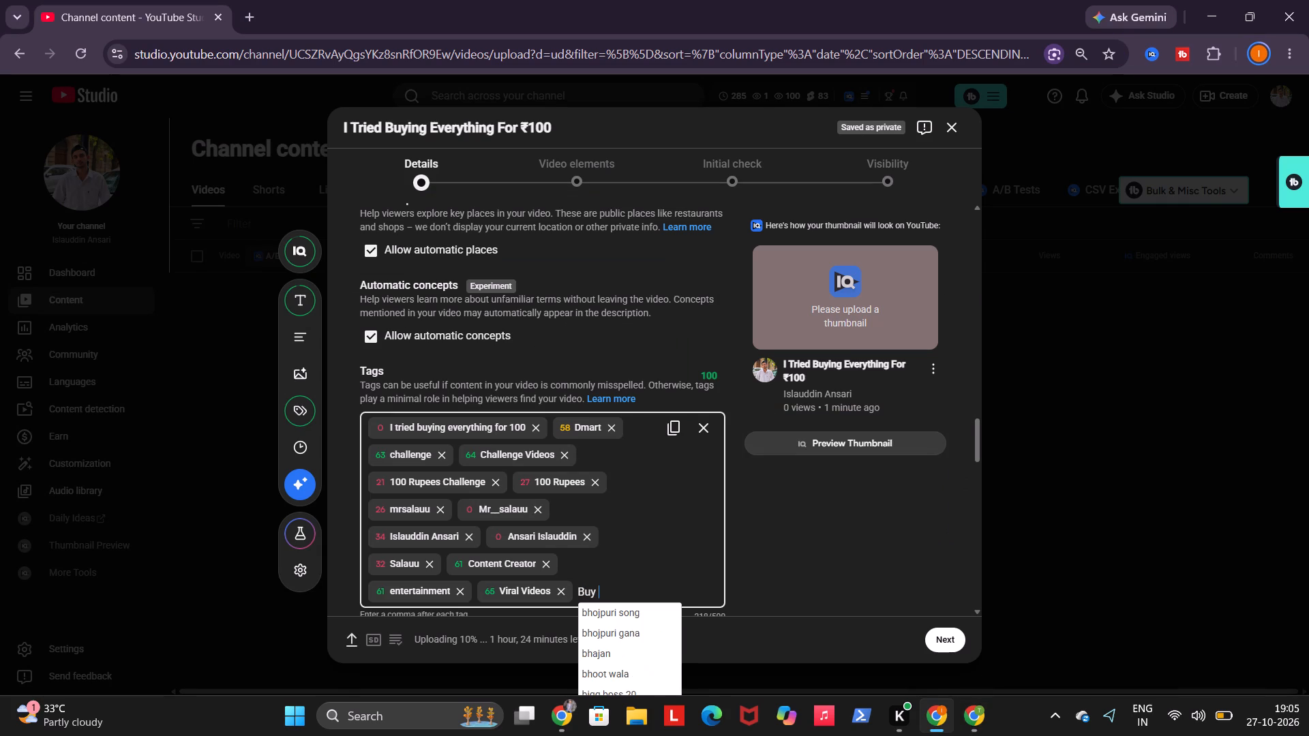
{"action": "type", "text": "Anything"}
{"action": "key", "text": "Return"}
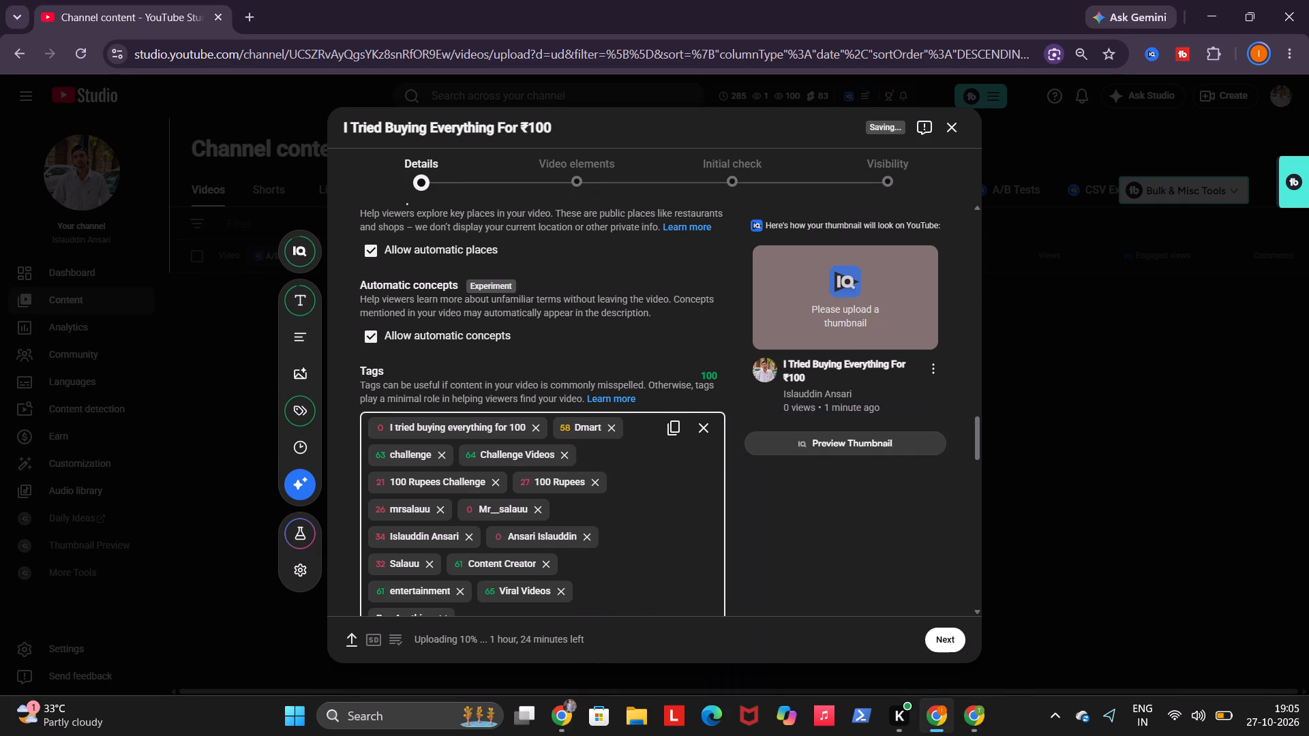
{"action": "key", "text": "shift+e"}
{"action": "type", "text": "verythin"}
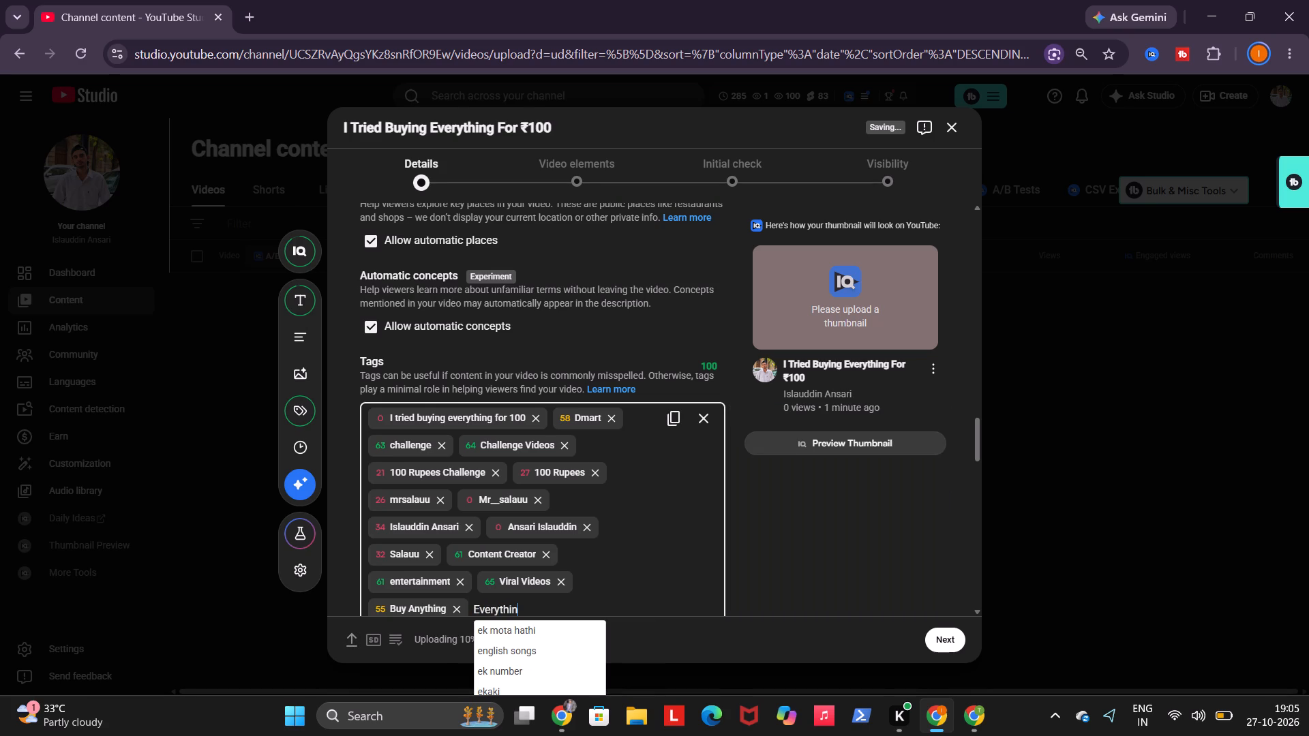
{"action": "type", "text": "g Buy"}
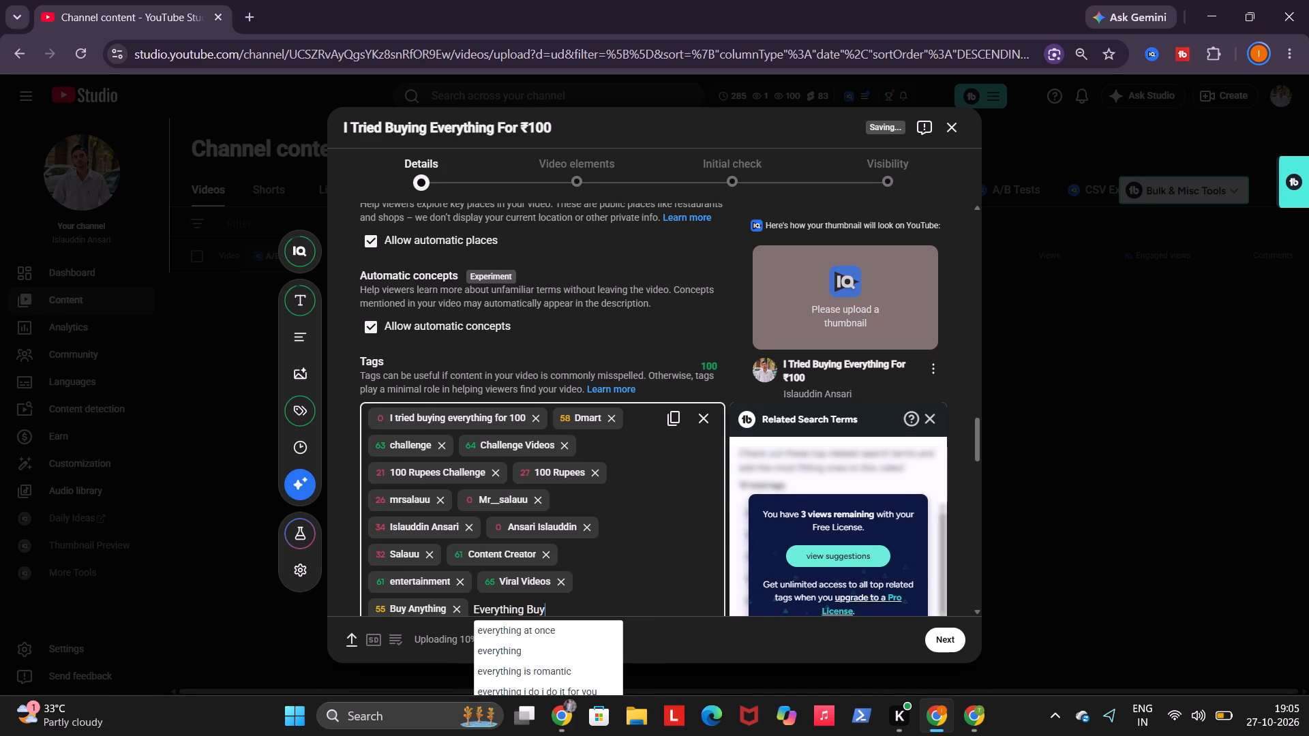
{"action": "key", "text": "Return"}
{"action": "scroll", "coordinate": [607, 588], "scroll_direction": "down", "scroll_amount": 1}
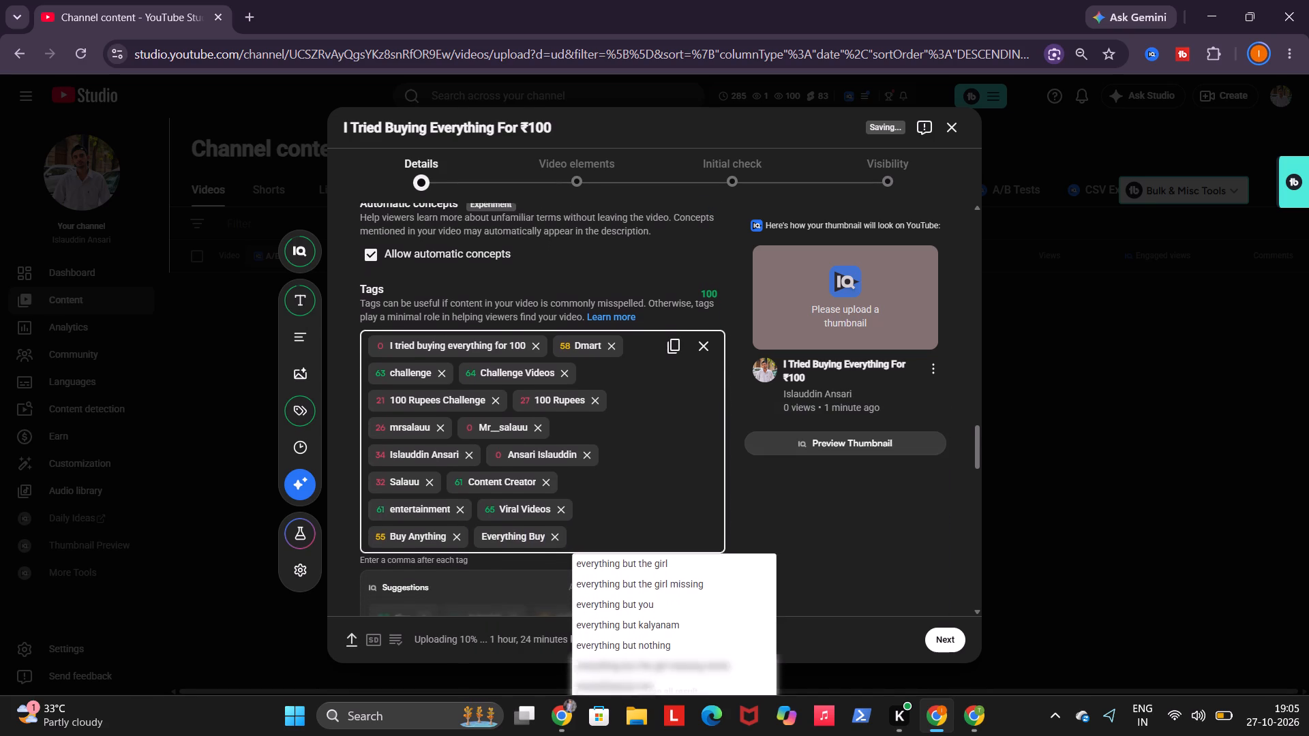
{"action": "scroll", "coordinate": [607, 588], "scroll_direction": "down", "scroll_amount": 1}
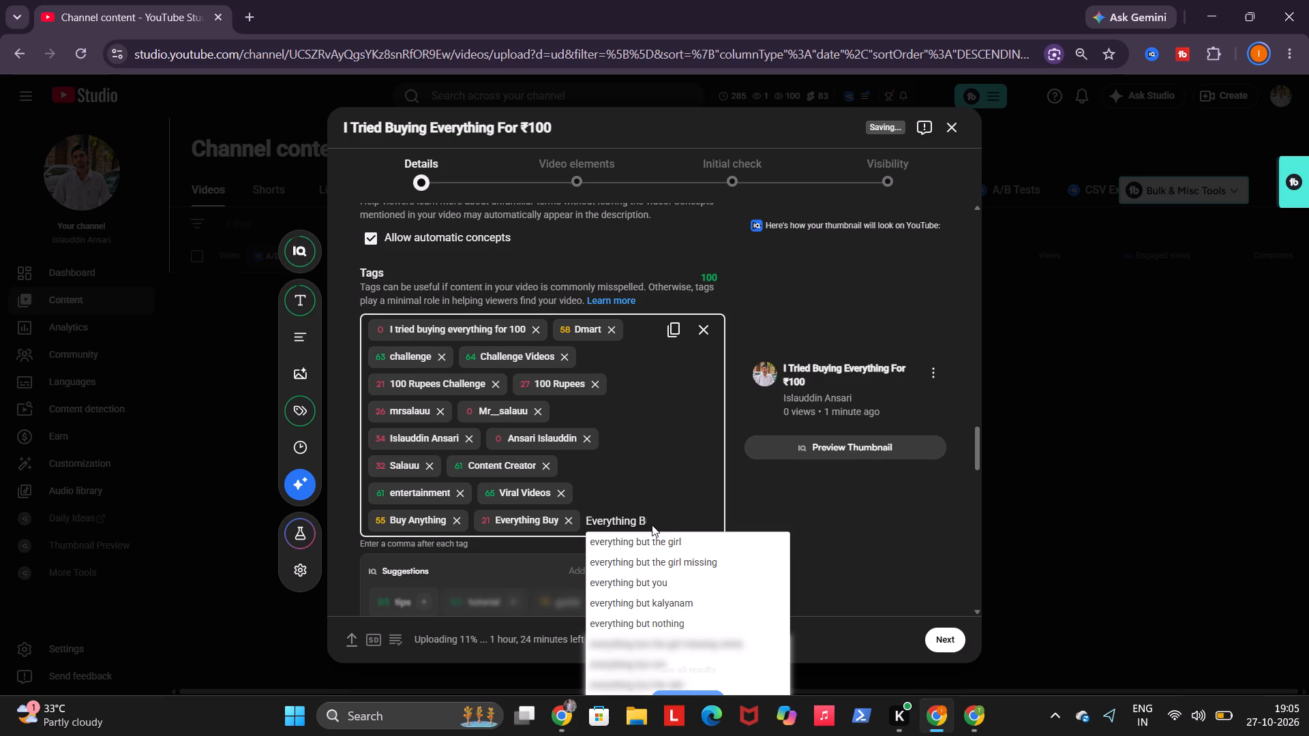
{"action": "left_click", "coordinate": [665, 513]}
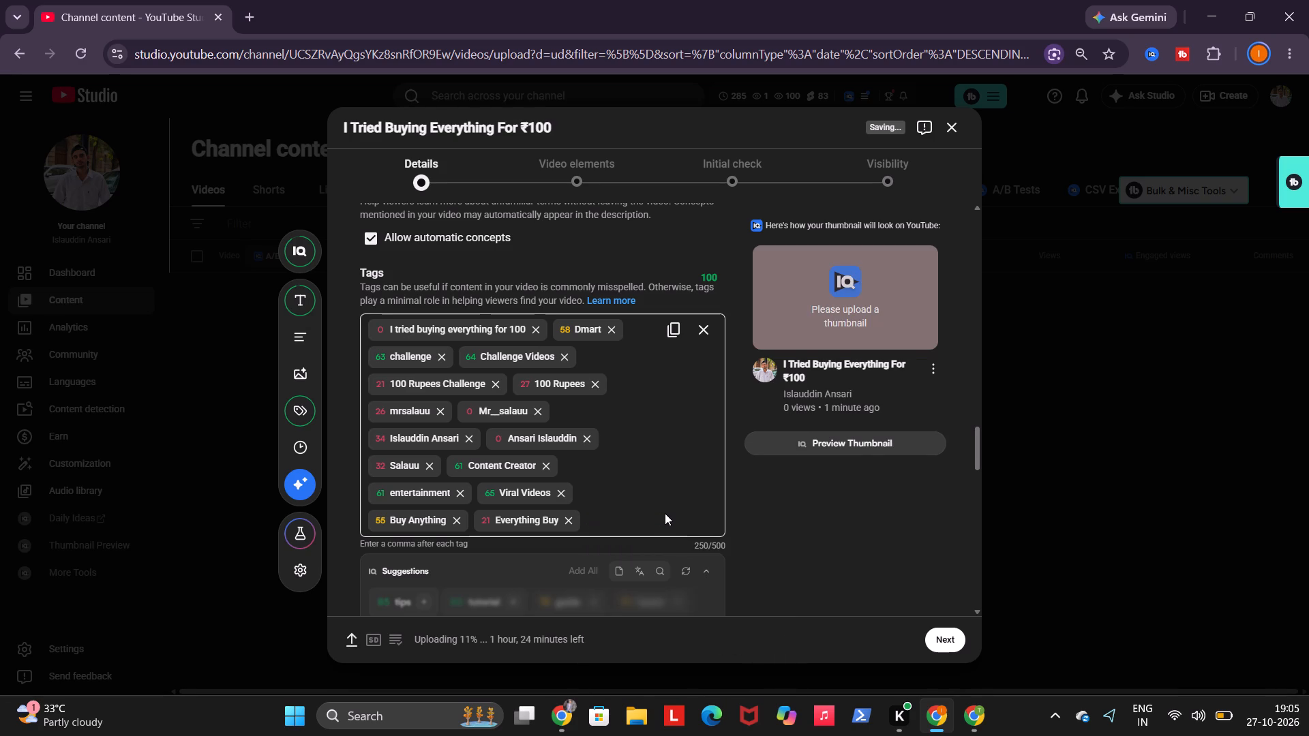
Add the tag "Advanture" and the suggested tag "influencer" after the buying tags.
{"action": "left_click", "coordinate": [604, 522]}
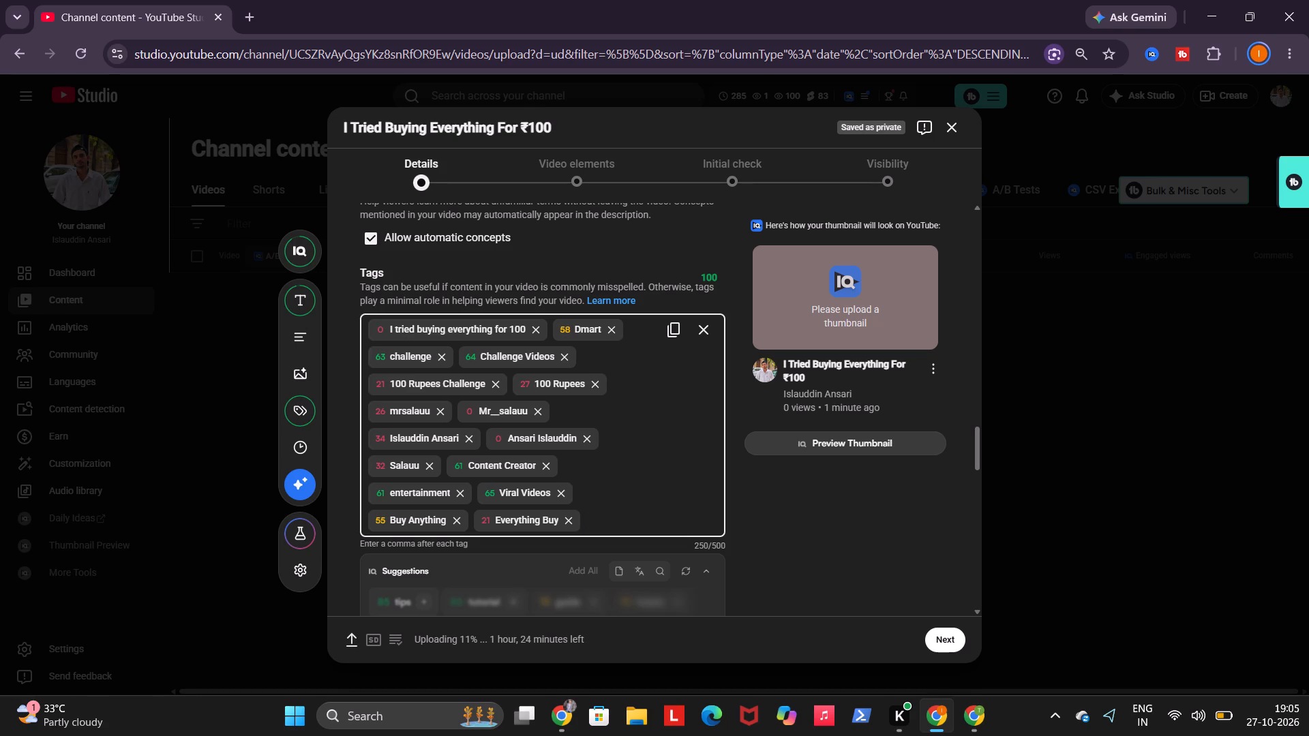
{"action": "type", "text": "Advanture"}
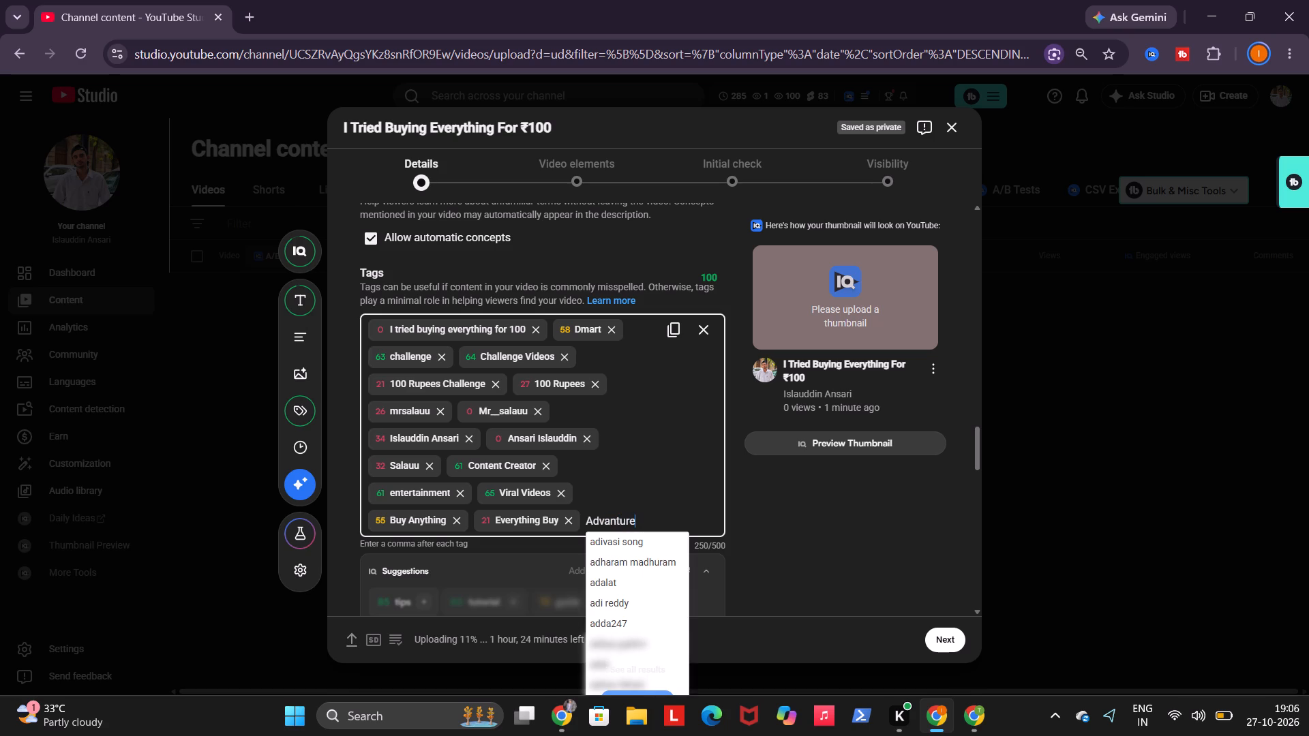
{"action": "key", "text": "Return"}
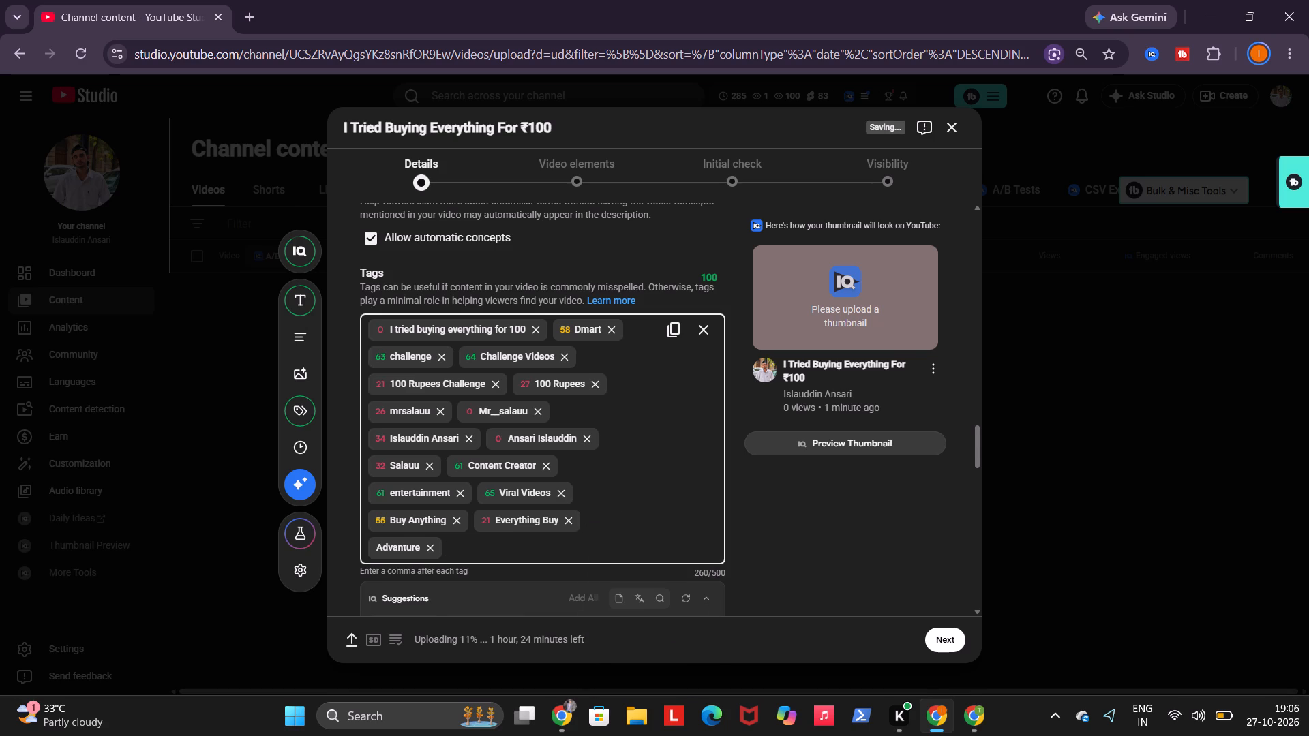
{"action": "type", "text": "Influ"}
{"action": "key", "text": "BackSpace"}
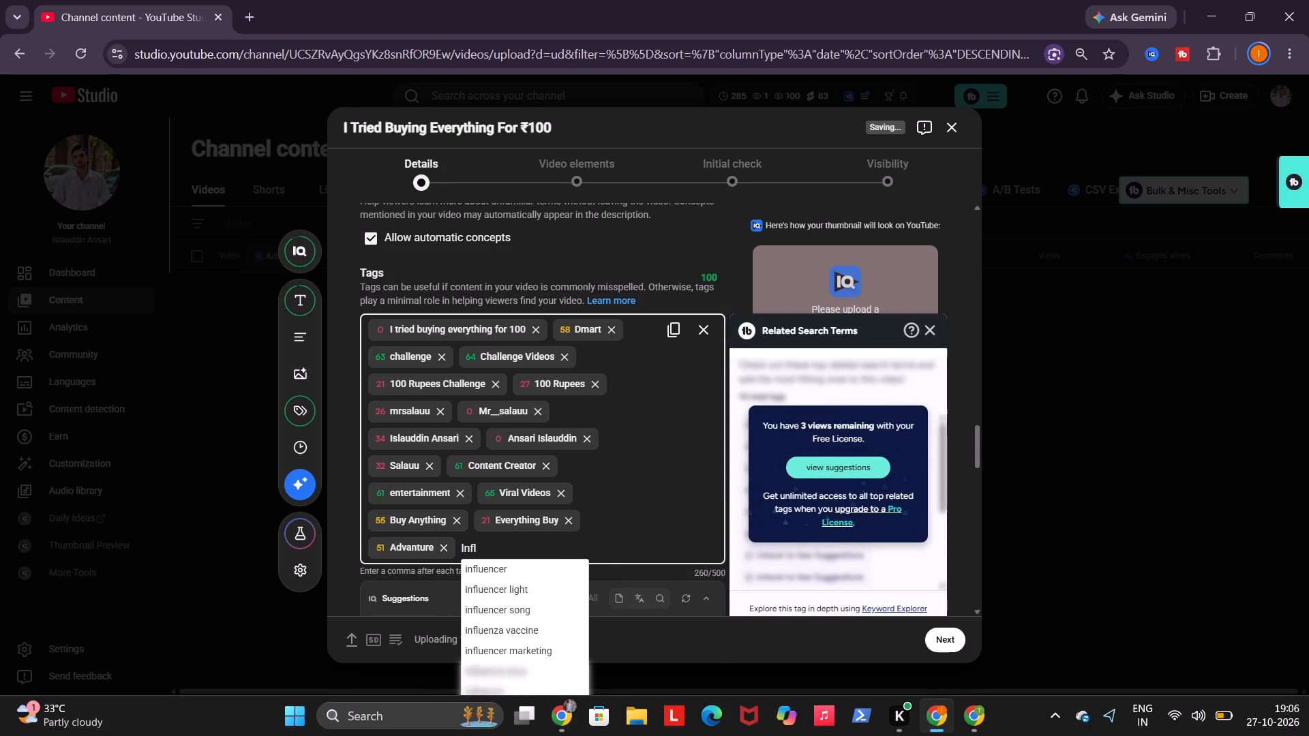
{"action": "left_click", "coordinate": [526, 577]}
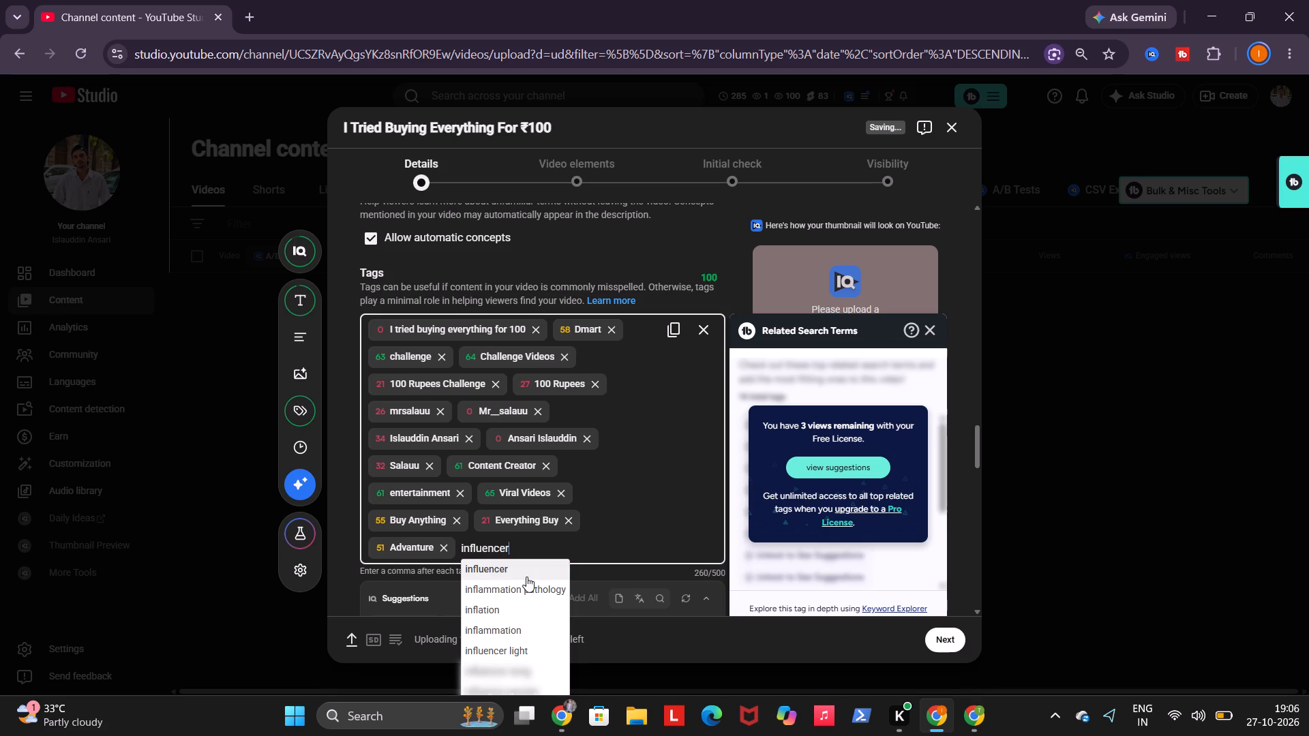
{"action": "left_click", "coordinate": [564, 549]}
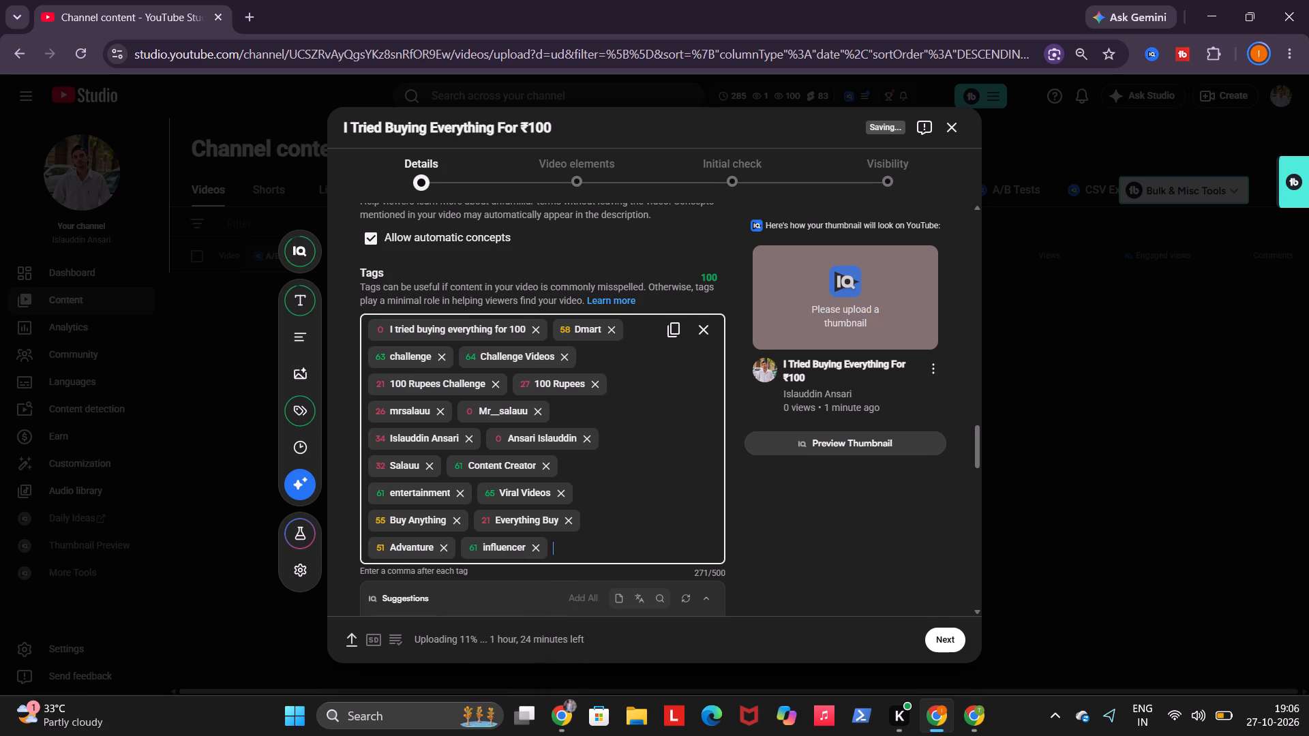
Recheck the reference video's page, and add the tags "Dmart Shopping" and "Shopping Cgallenge" to the upload.
{"action": "key", "text": "alt+Tab"}
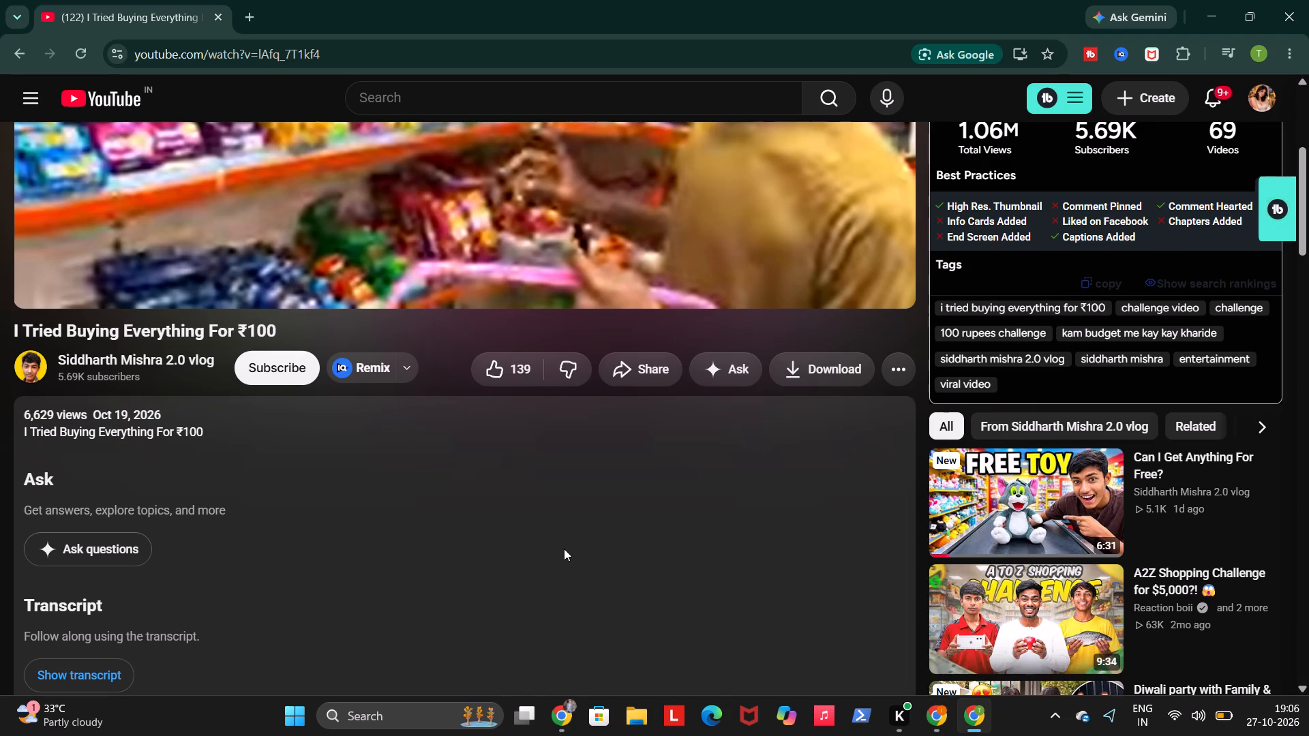
{"action": "key", "text": "alt+Tab"}
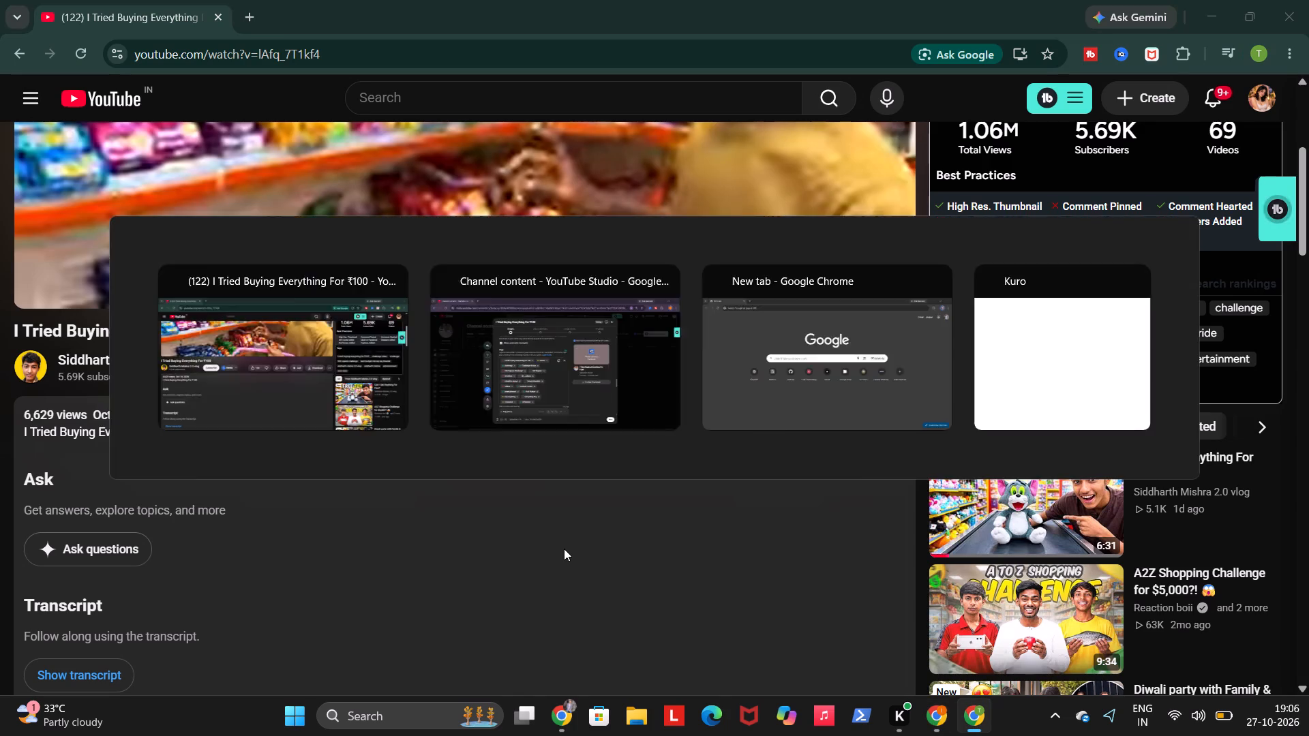
{"action": "key", "text": "shift+d"}
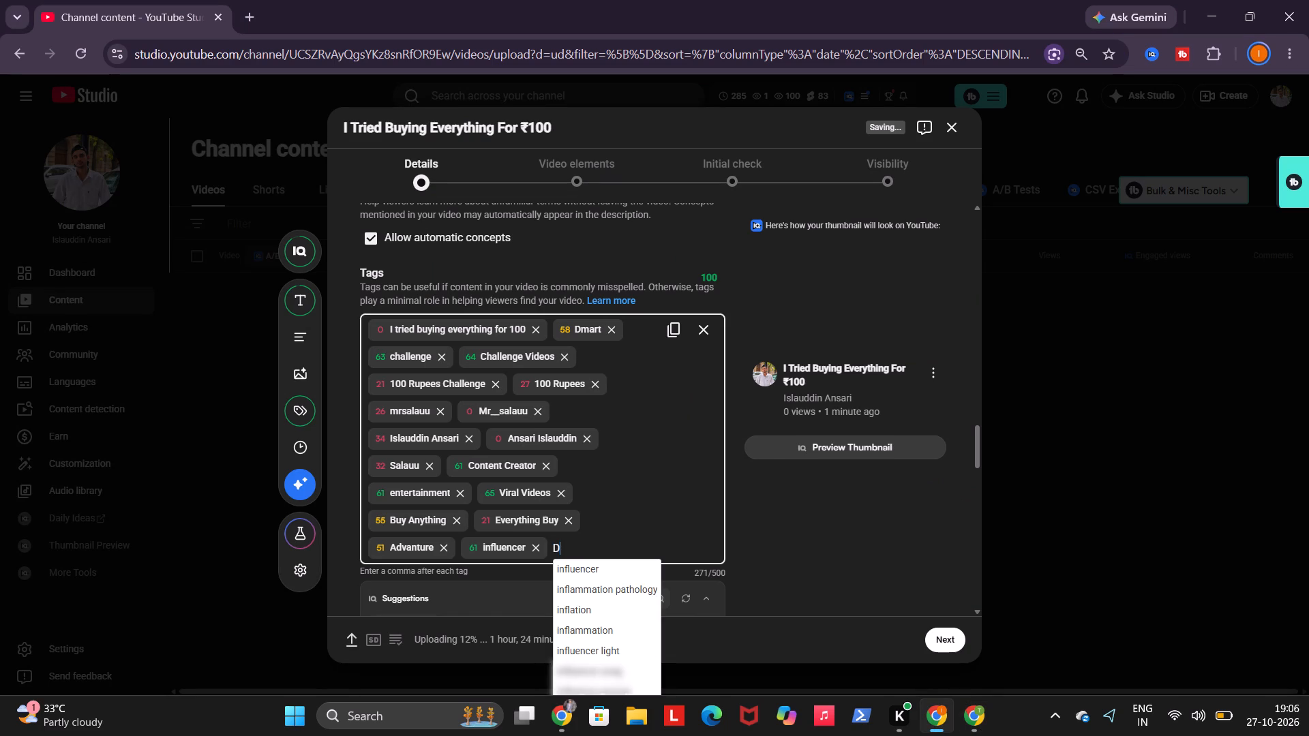
{"action": "type", "text": "mart Shopping"}
{"action": "key", "text": "Return"}
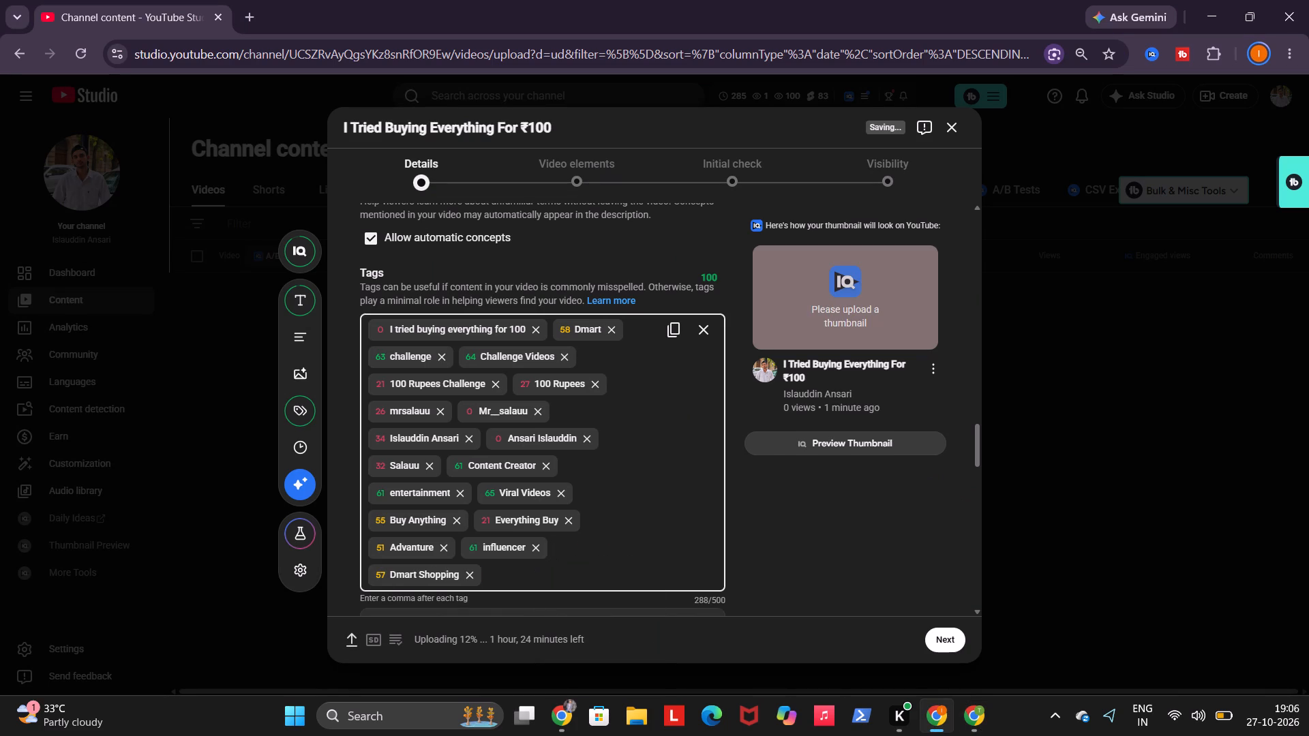
{"action": "left_click", "coordinate": [497, 571]}
{"action": "type", "text": "Shopping Cgallenge"}
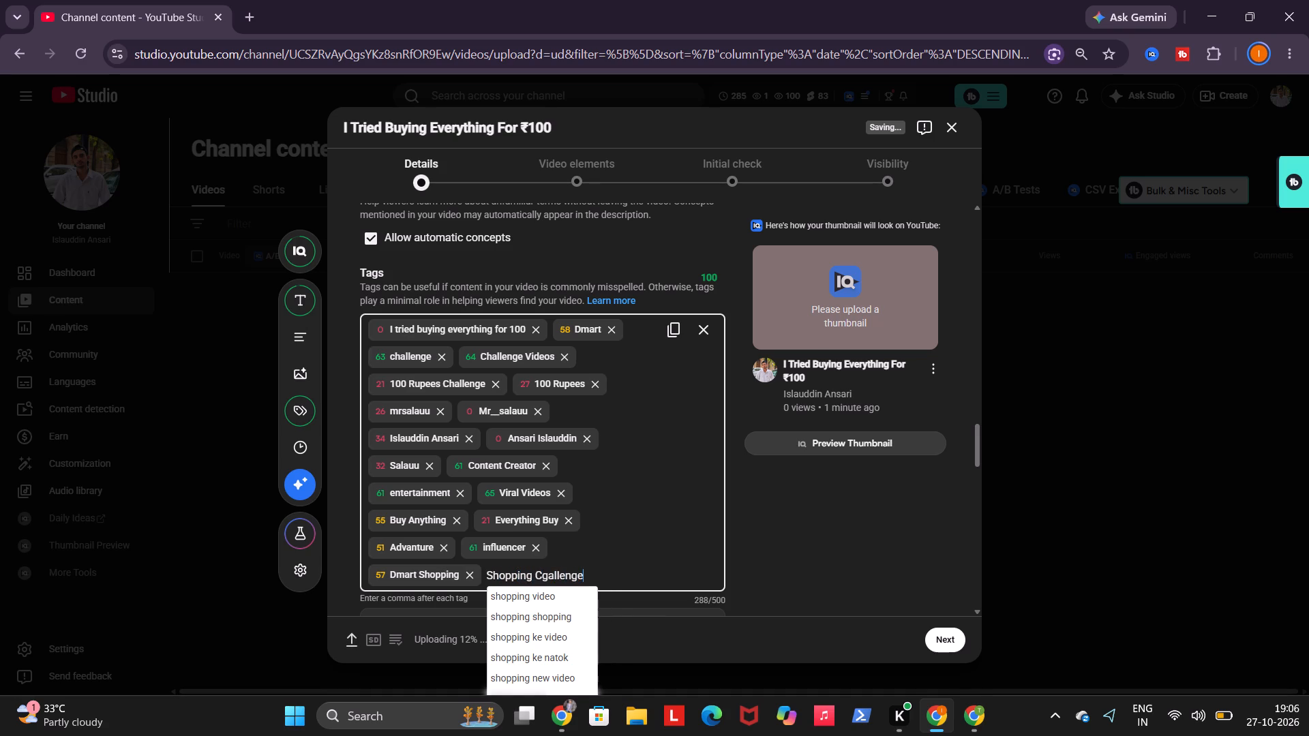
{"action": "key", "text": "Return"}
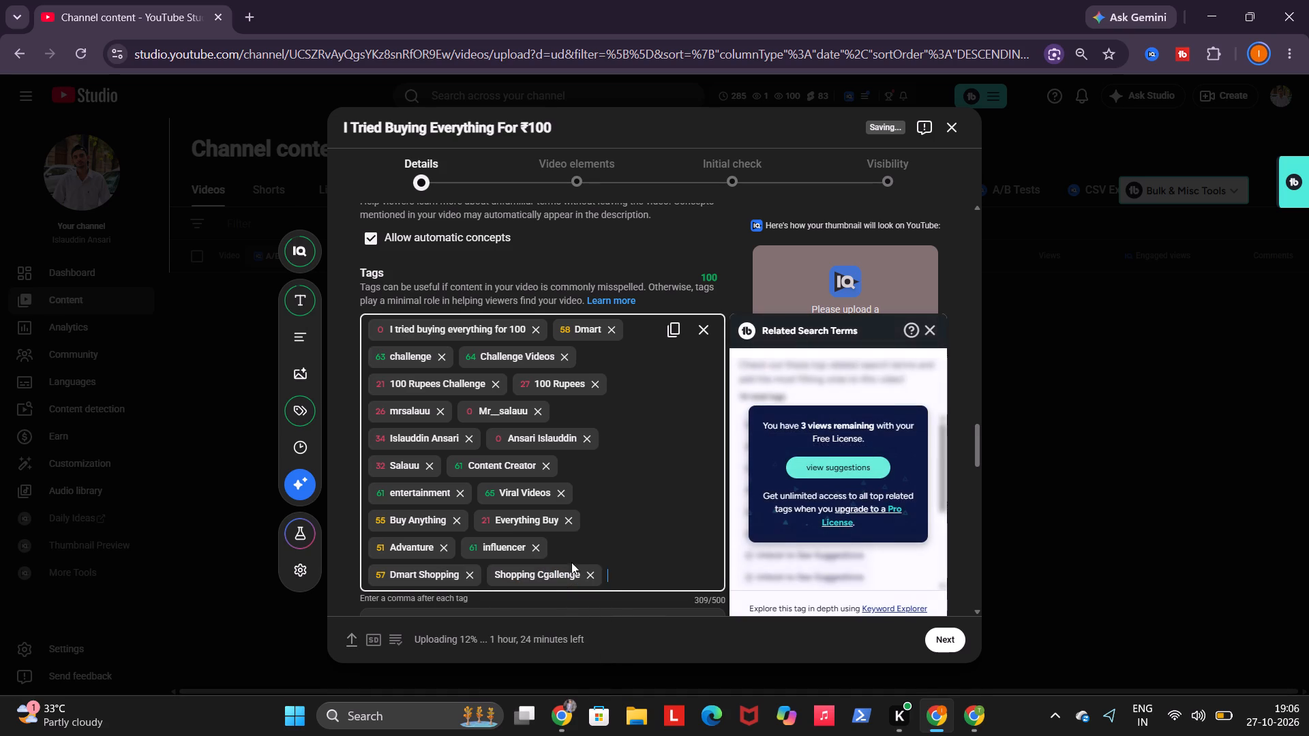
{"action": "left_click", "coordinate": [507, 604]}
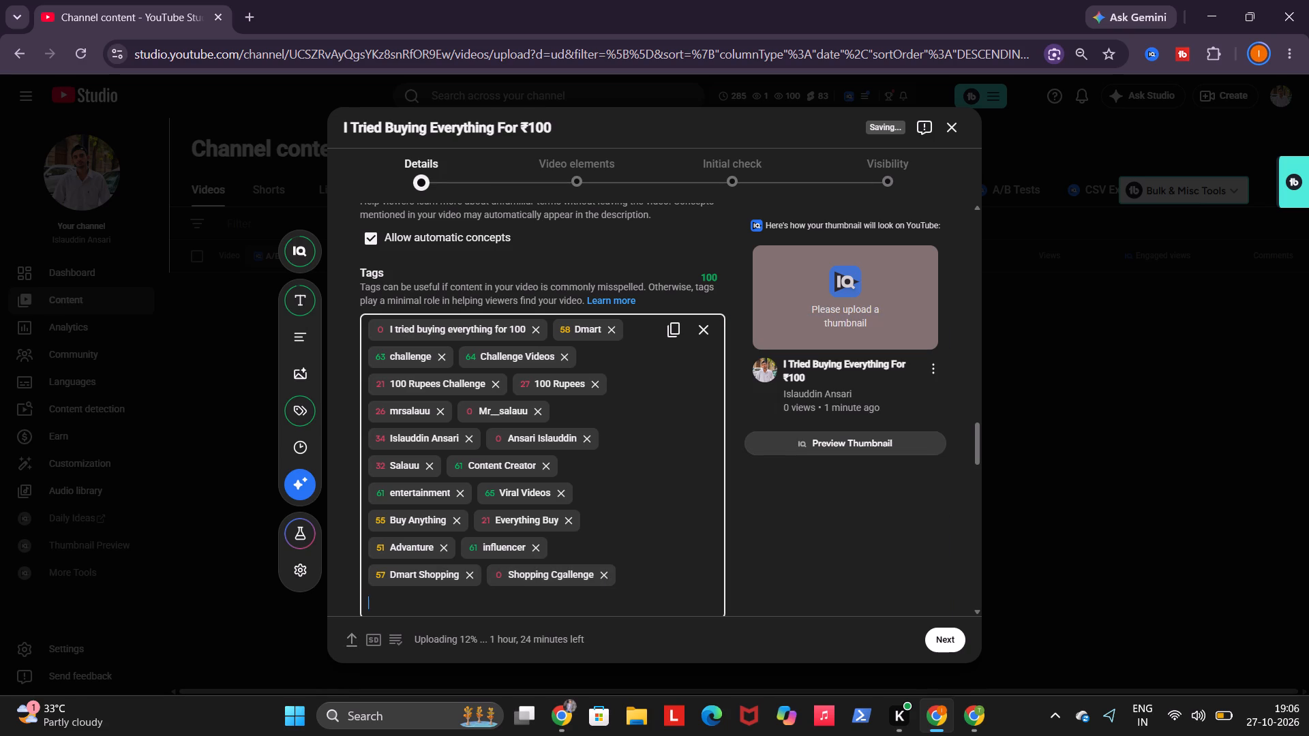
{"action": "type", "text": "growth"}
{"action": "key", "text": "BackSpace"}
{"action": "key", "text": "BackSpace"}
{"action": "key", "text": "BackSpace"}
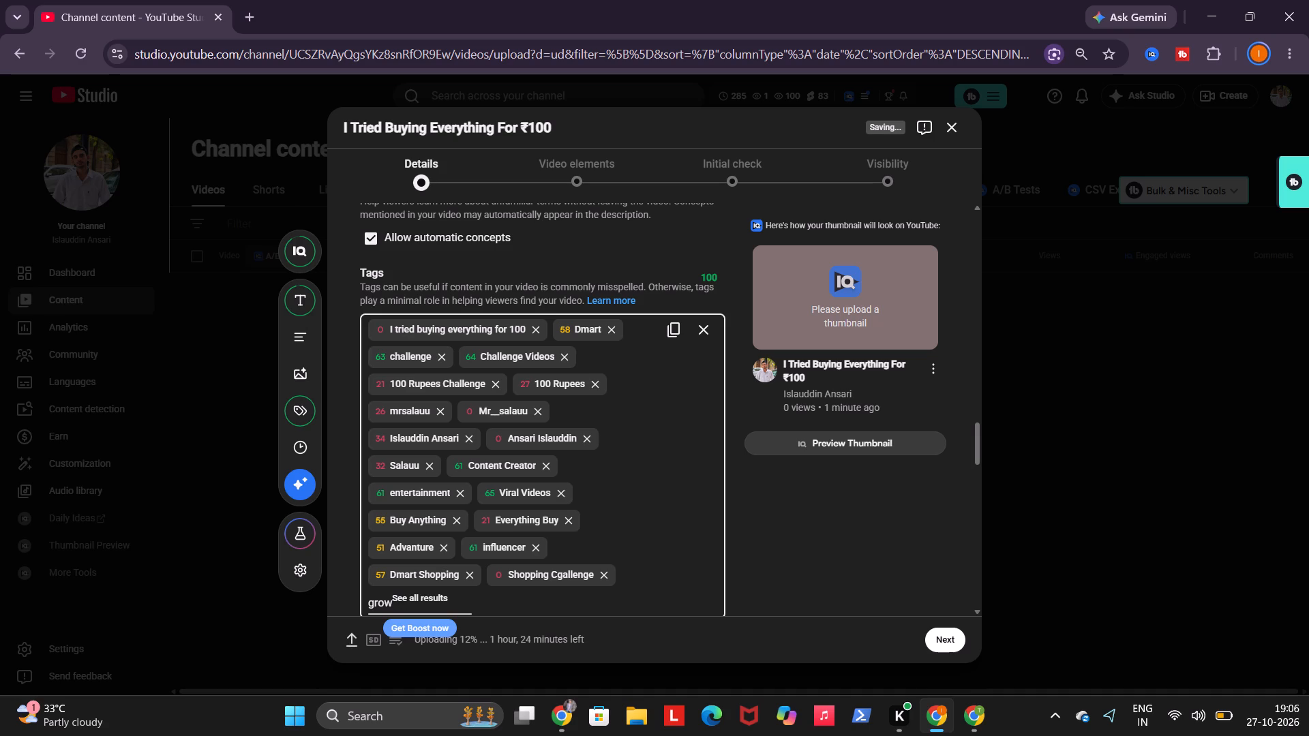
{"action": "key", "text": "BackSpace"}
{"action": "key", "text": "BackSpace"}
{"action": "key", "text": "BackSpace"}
Add the tag "Explore" at the end of the upload's tags.
{"action": "type", "text": "Explore"}
{"action": "key", "text": "Return"}
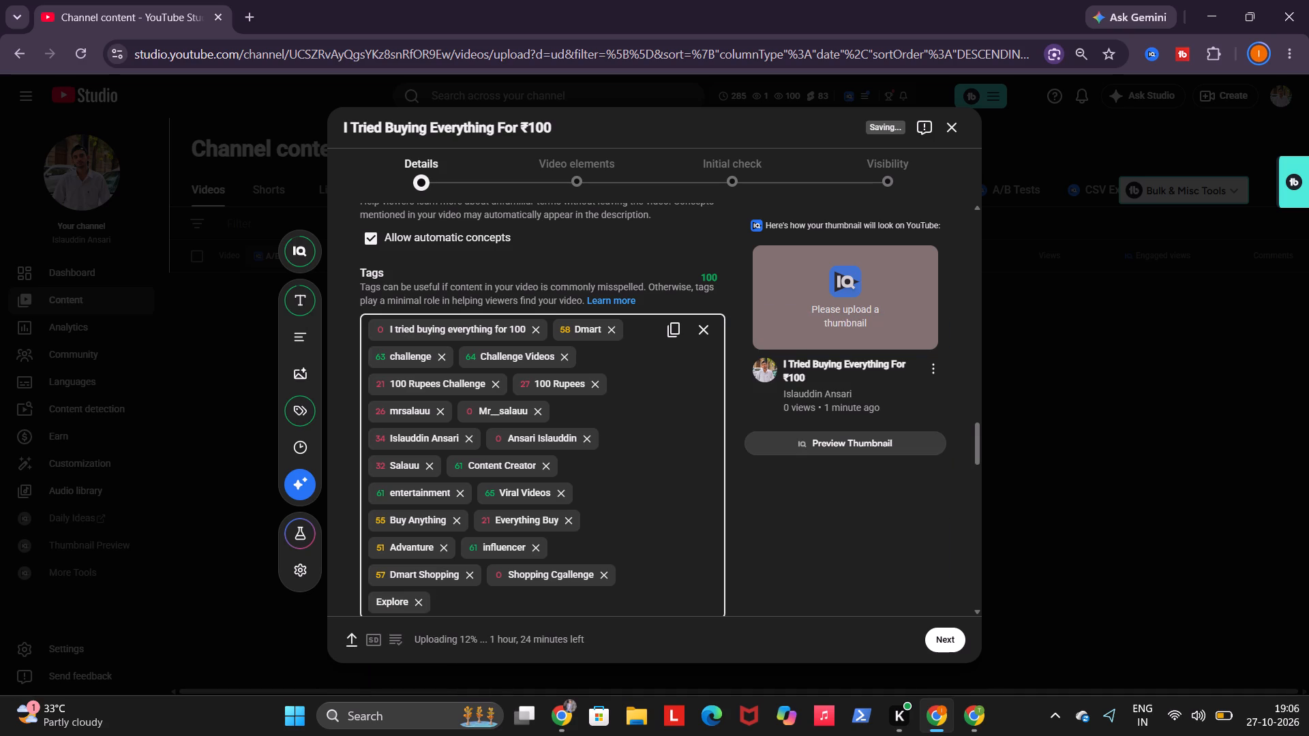
{"action": "scroll", "coordinate": [507, 604], "scroll_direction": "up", "scroll_amount": 1}
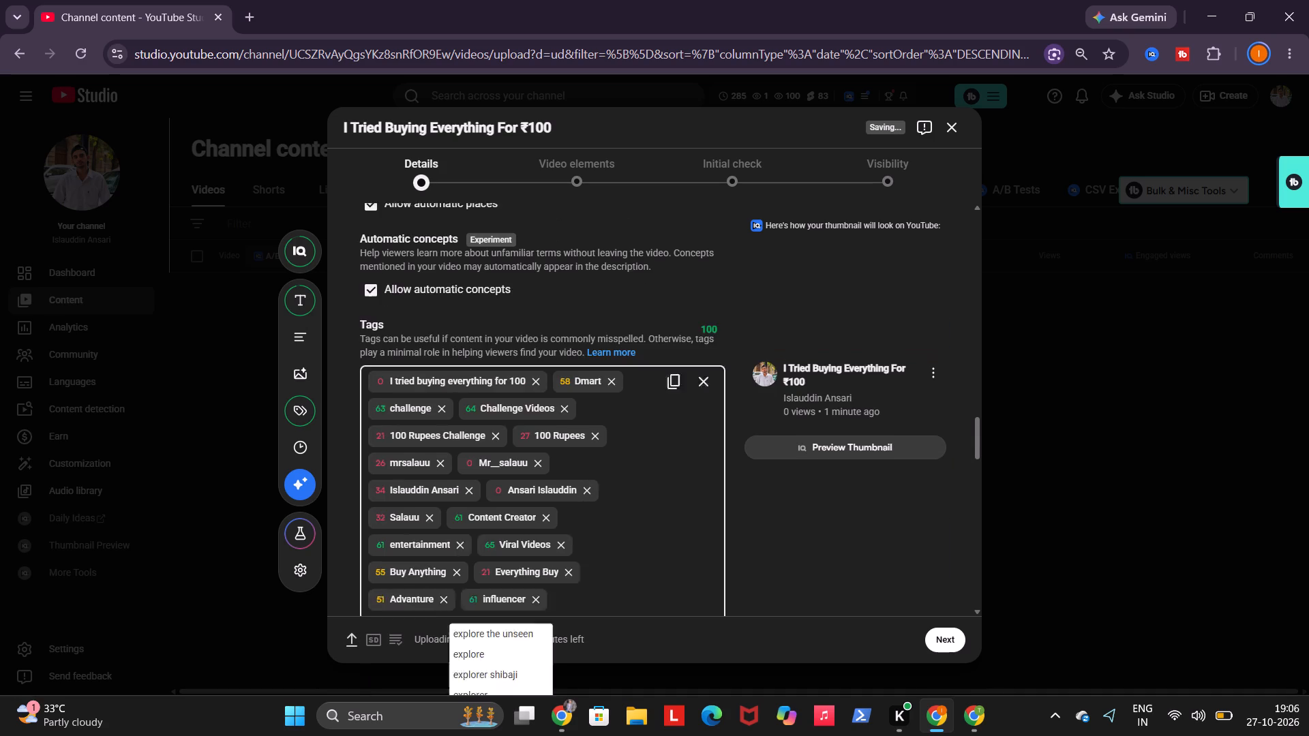
{"action": "scroll", "coordinate": [507, 604], "scroll_direction": "up", "scroll_amount": 9}
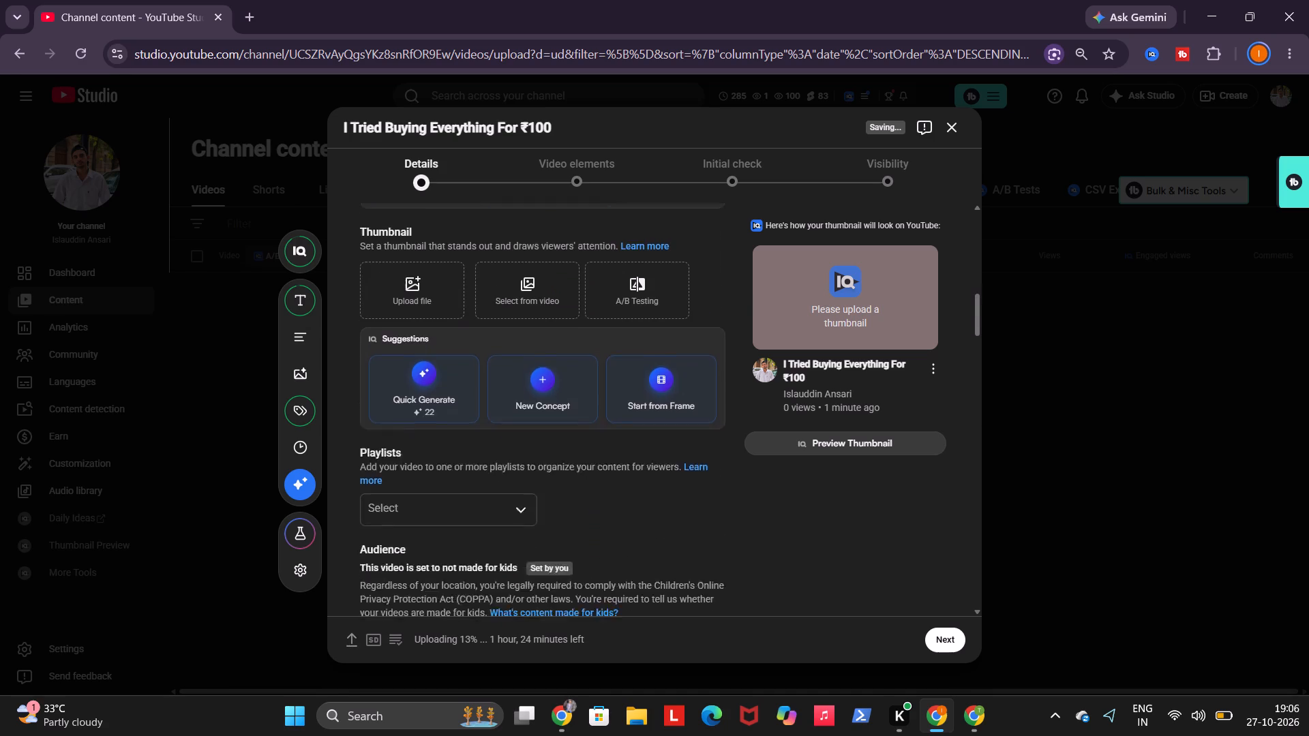
{"action": "scroll", "coordinate": [507, 604], "scroll_direction": "up", "scroll_amount": 1}
{"action": "key", "text": "alt+Tab"}
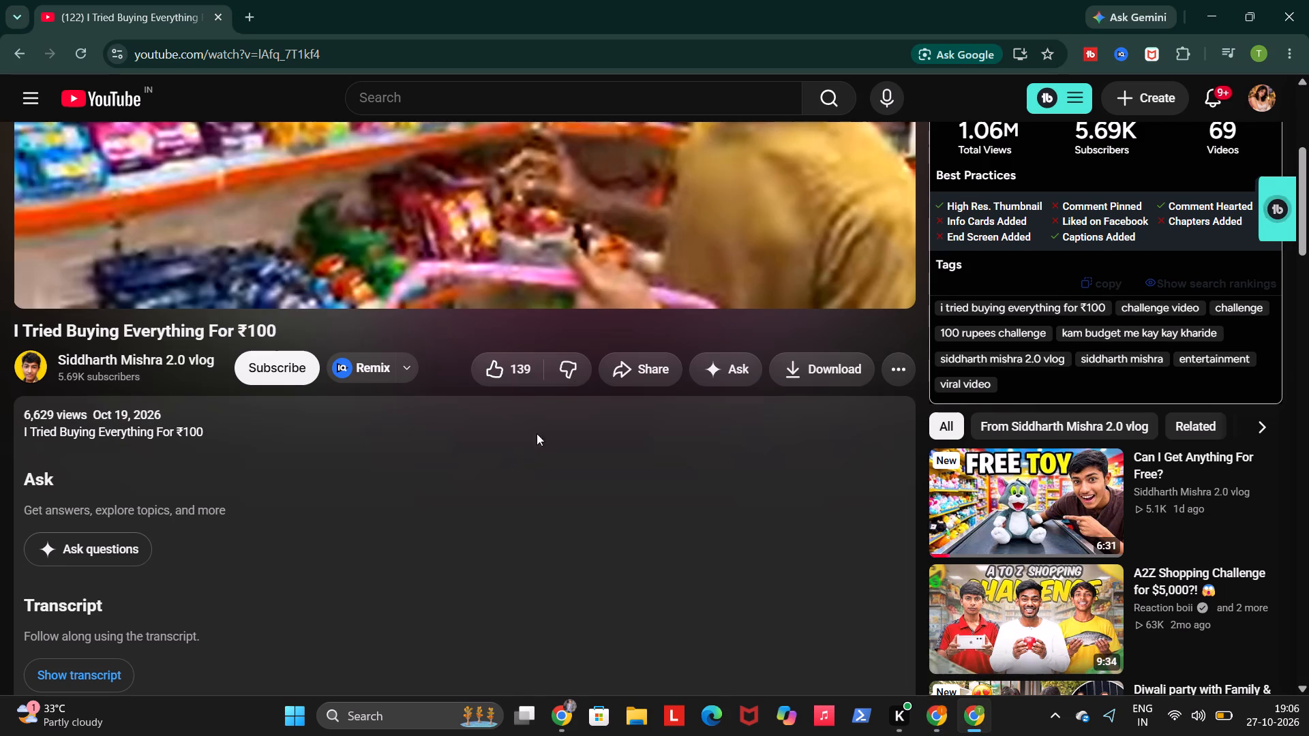
{"action": "key", "text": "alt+Tab"}
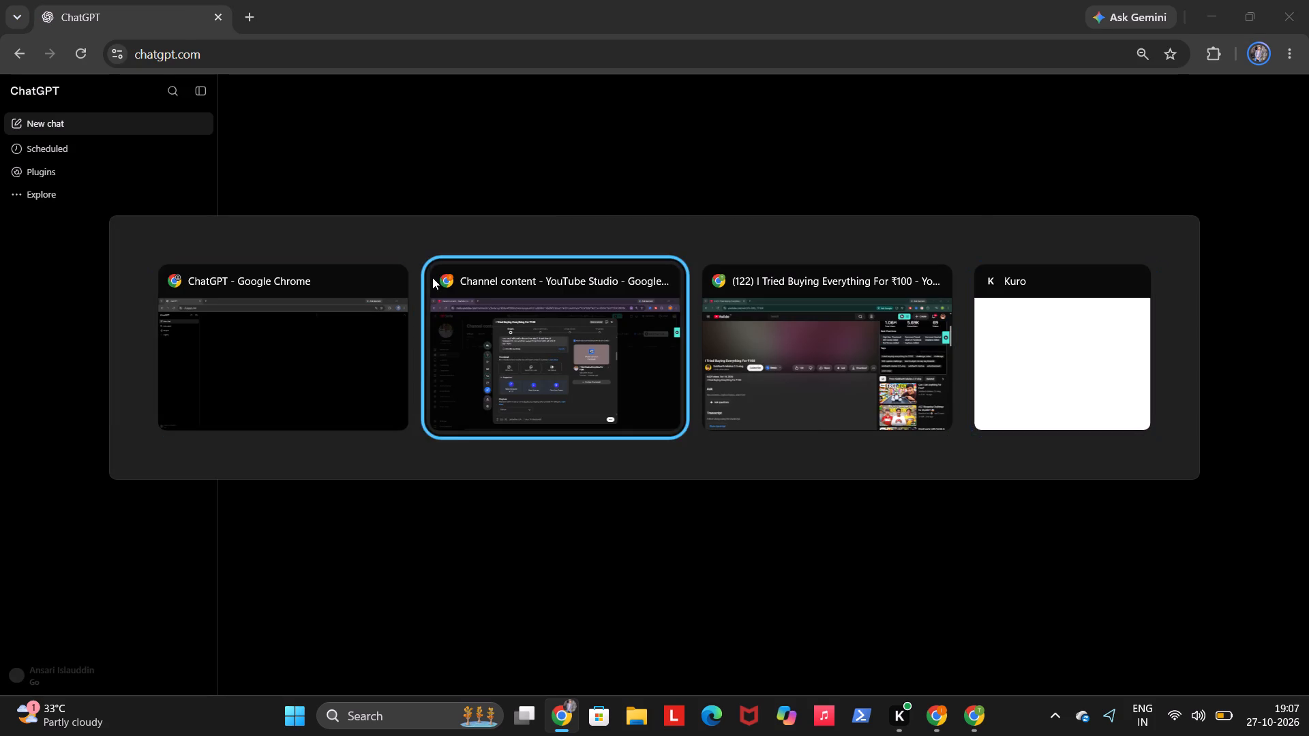
{"action": "scroll", "coordinate": [503, 386], "scroll_direction": "down", "scroll_amount": 4}
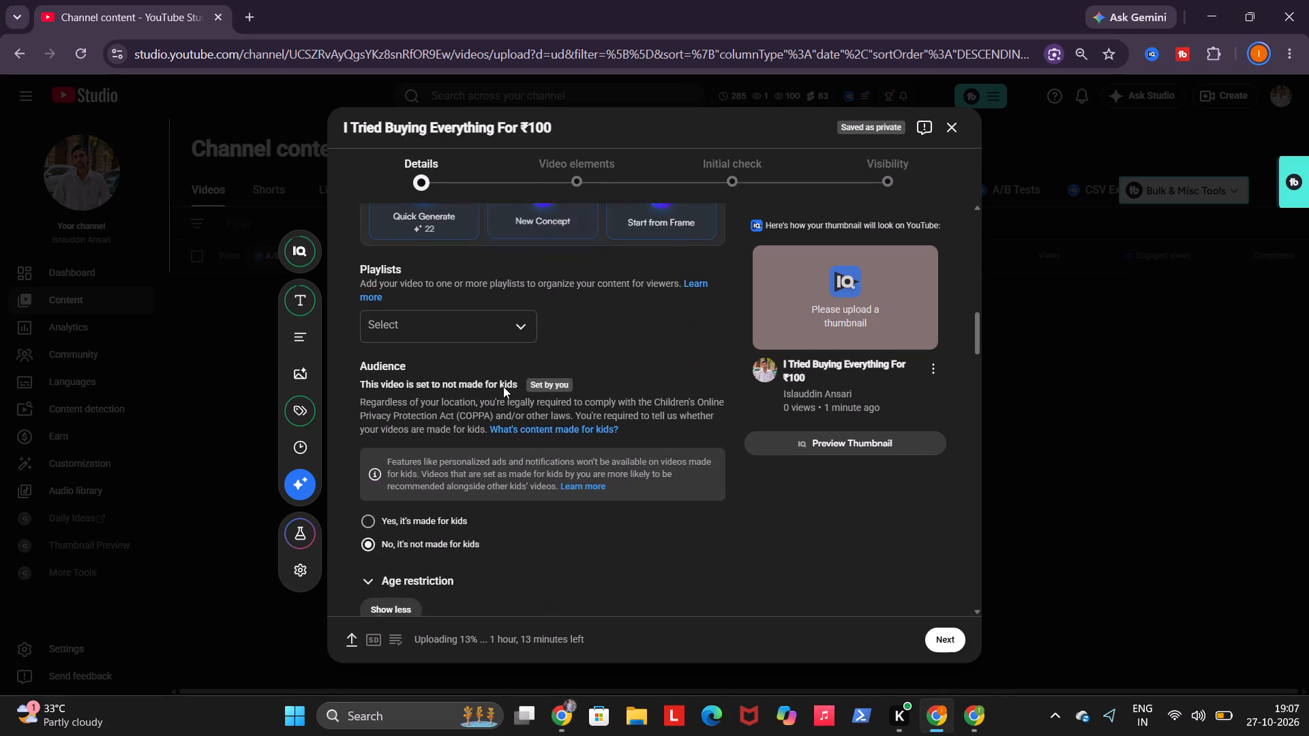
{"action": "scroll", "coordinate": [503, 386], "scroll_direction": "down", "scroll_amount": 8}
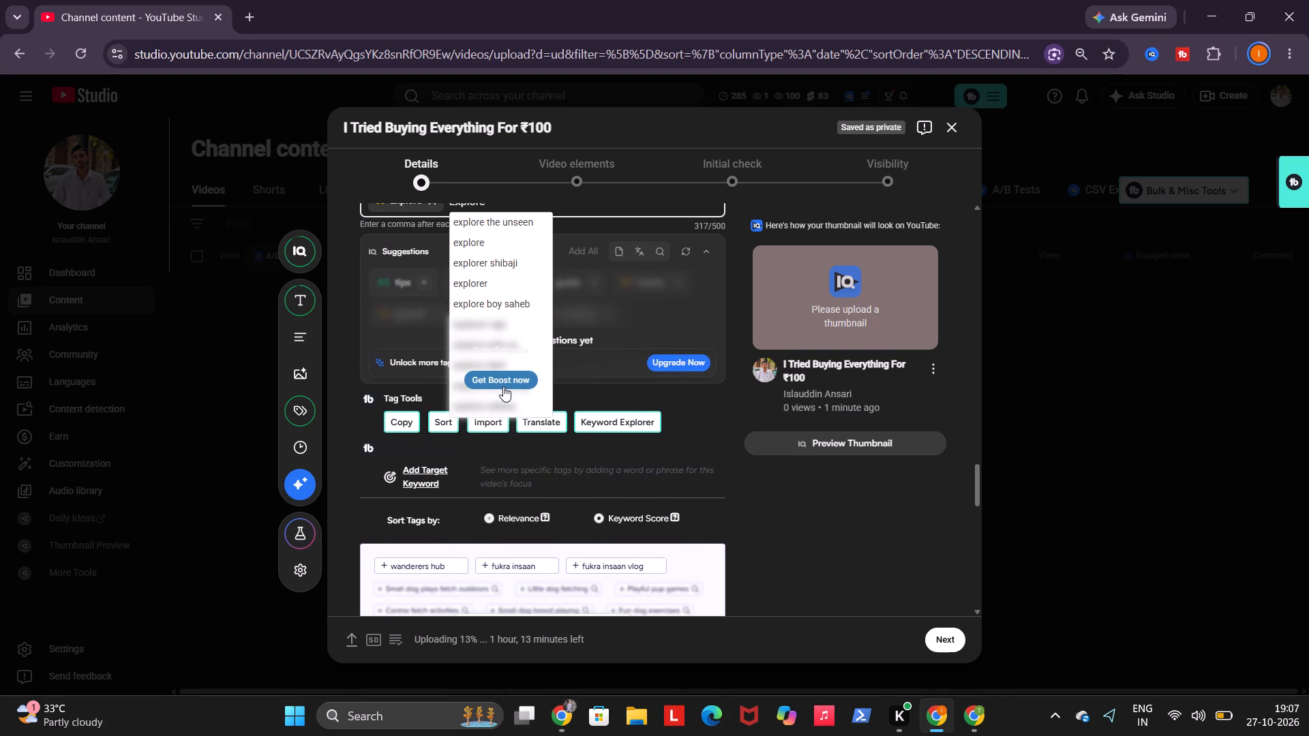
{"action": "scroll", "coordinate": [503, 386], "scroll_direction": "down", "scroll_amount": 2}
{"action": "left_click", "coordinate": [753, 506]}
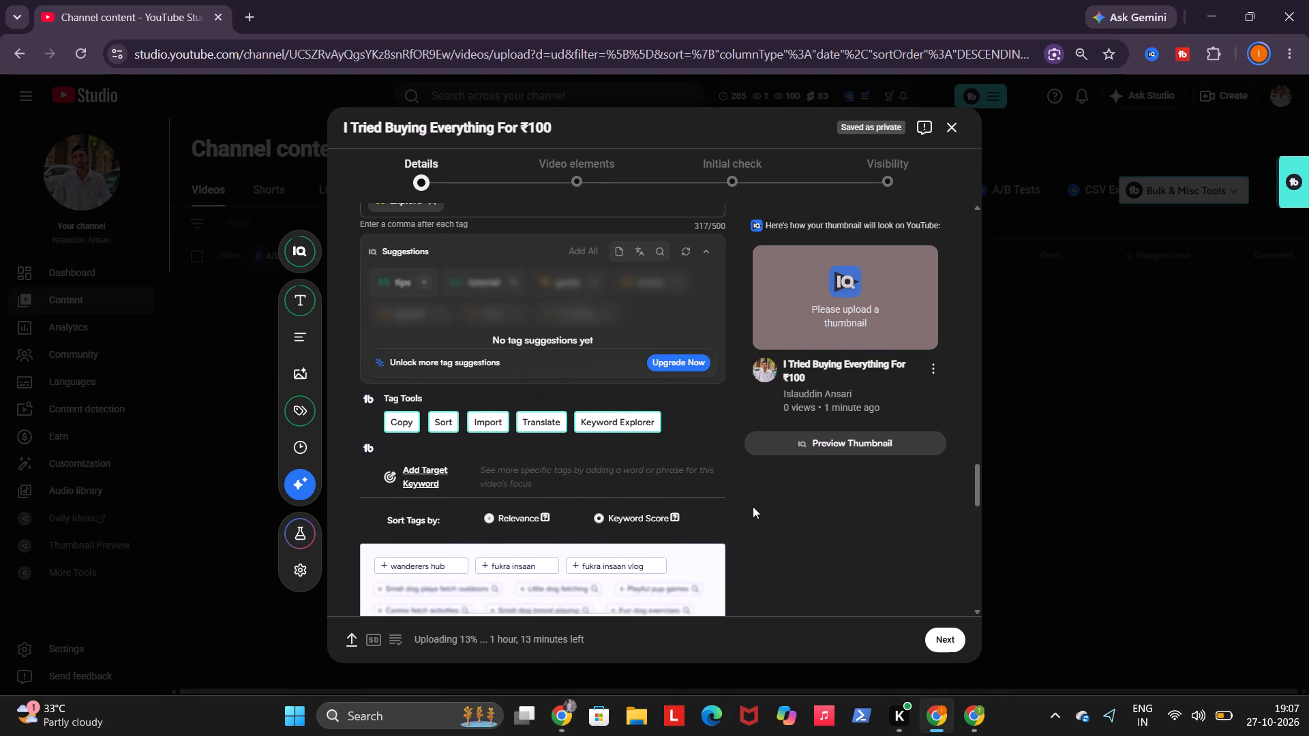
Set the video location to the D Mart on Waman Tukaram Patil Marg, Chembur, Mumbai, searching for "D mart chembur".
{"action": "scroll", "coordinate": [753, 506], "scroll_direction": "down", "scroll_amount": 6}
{"action": "scroll", "coordinate": [753, 506], "scroll_direction": "up", "scroll_amount": 1}
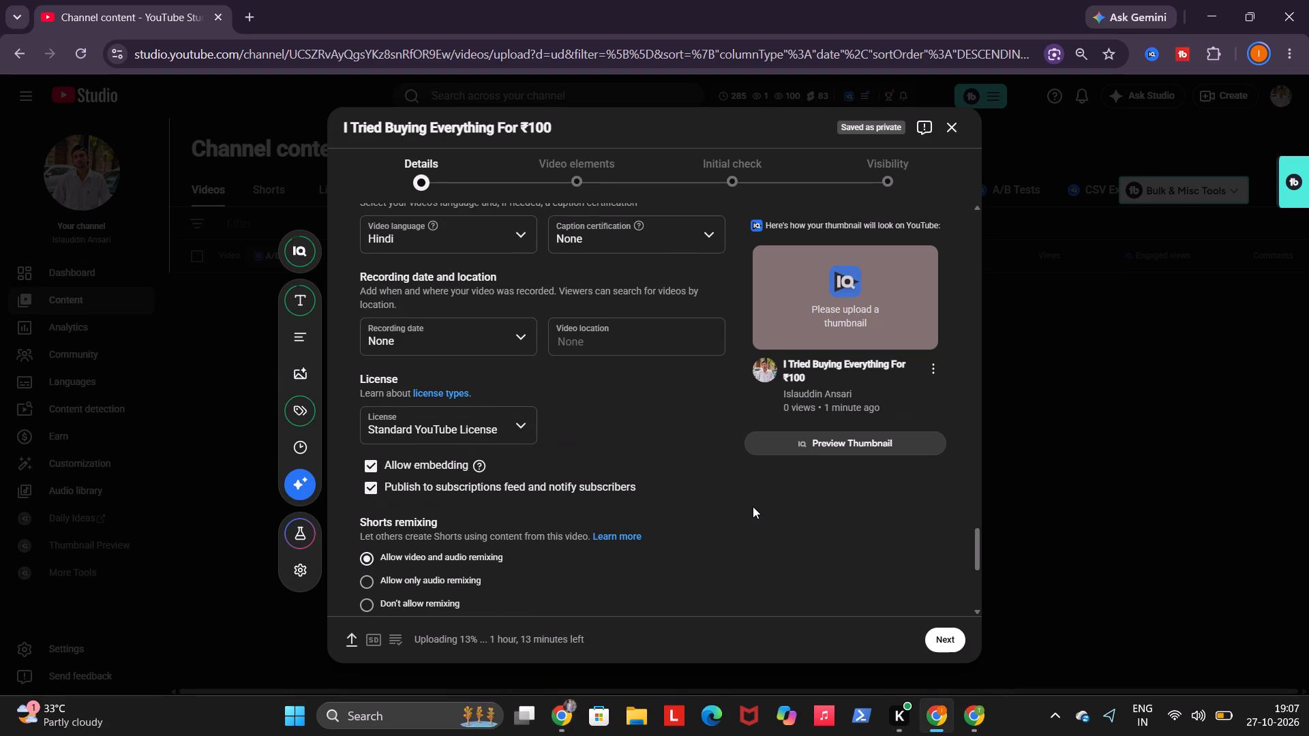
{"action": "left_click", "coordinate": [610, 335]}
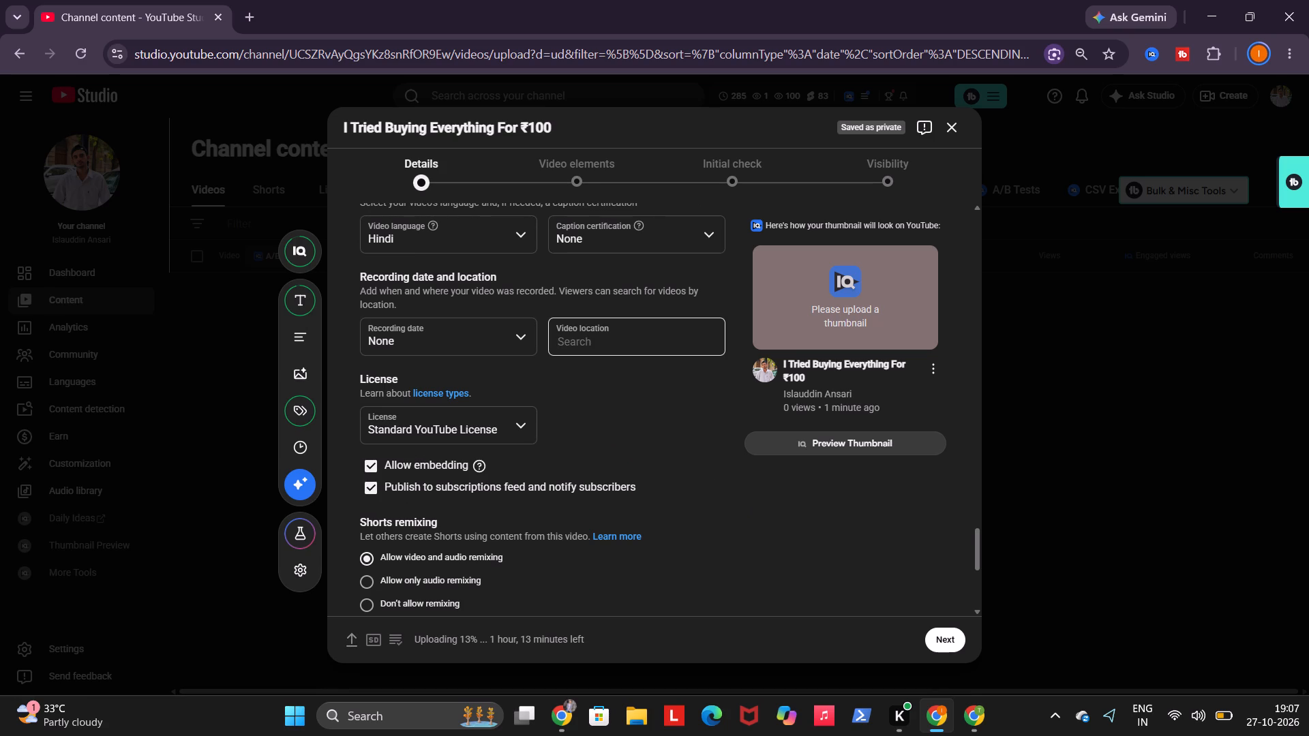
{"action": "type", "text": "D mart"}
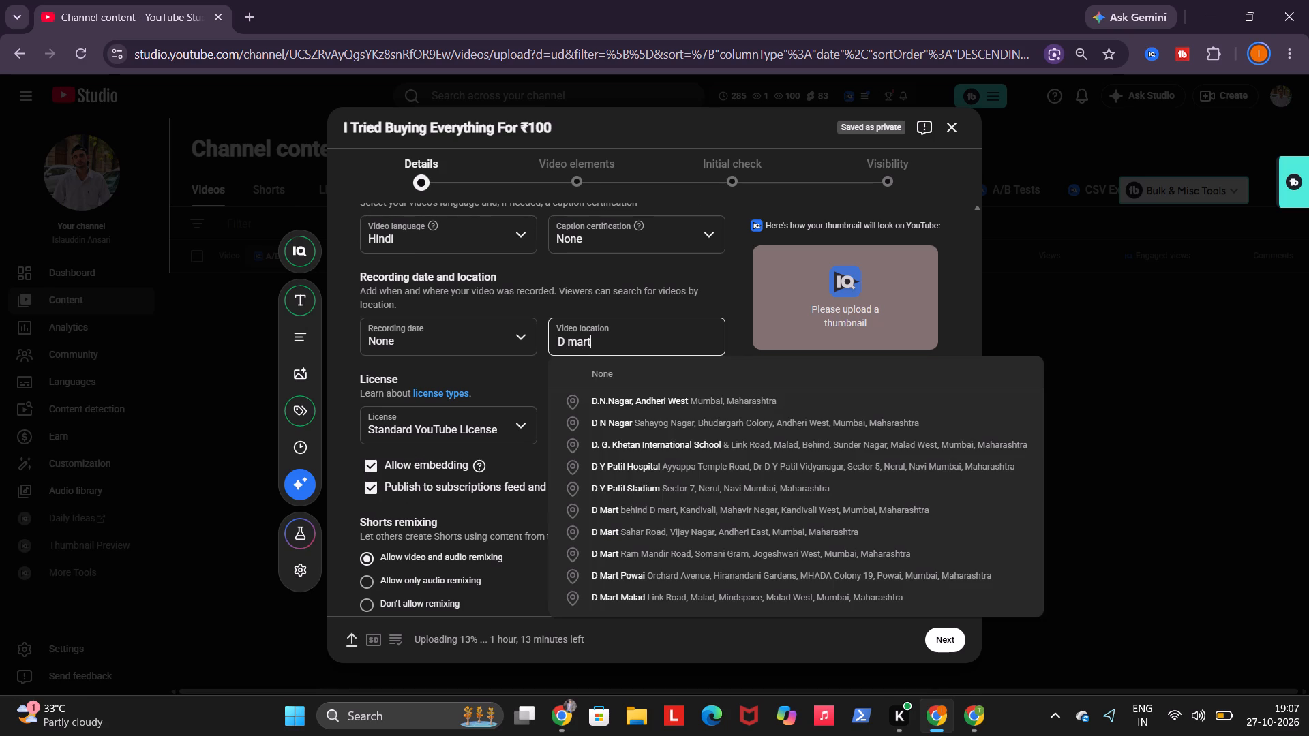
{"action": "key", "text": "space"}
{"action": "type", "text": "chenbur"}
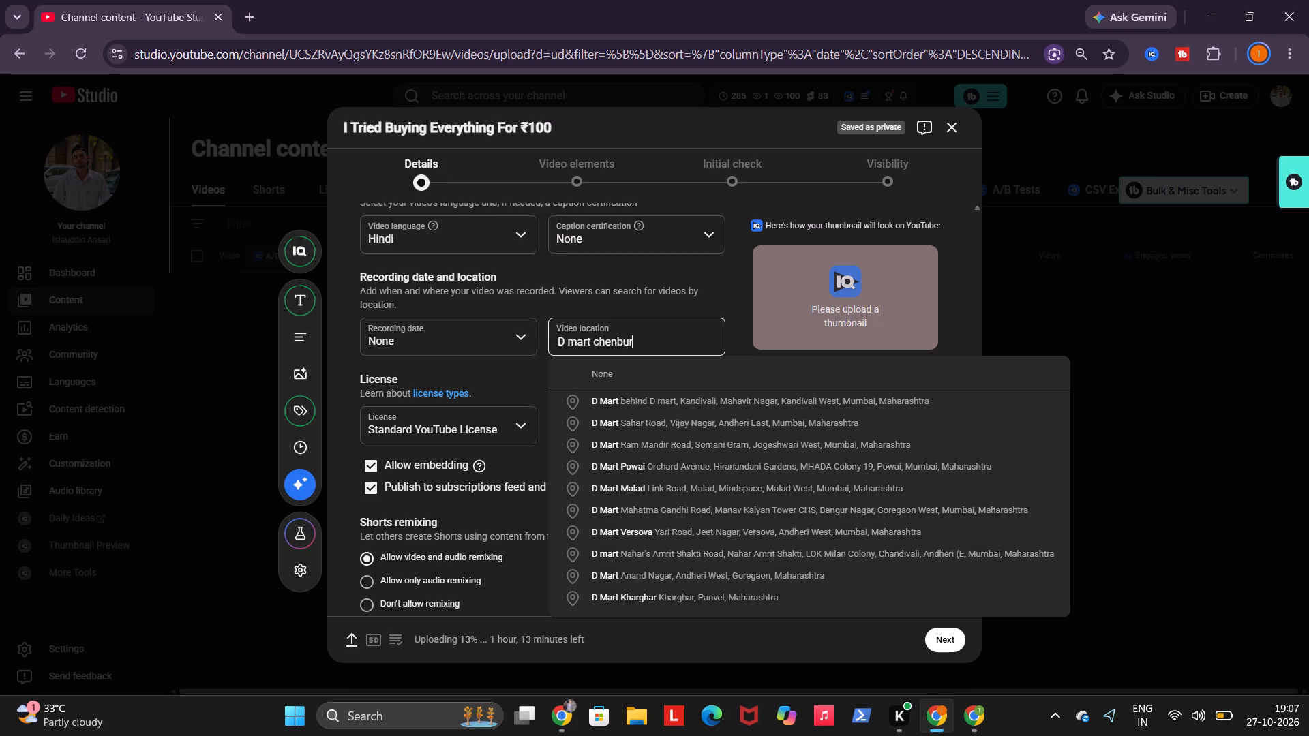
{"action": "key", "text": "BackSpace"}
{"action": "key", "text": "BackSpace"}
{"action": "key", "text": "BackSpace"}
{"action": "key", "text": "BackSpace"}
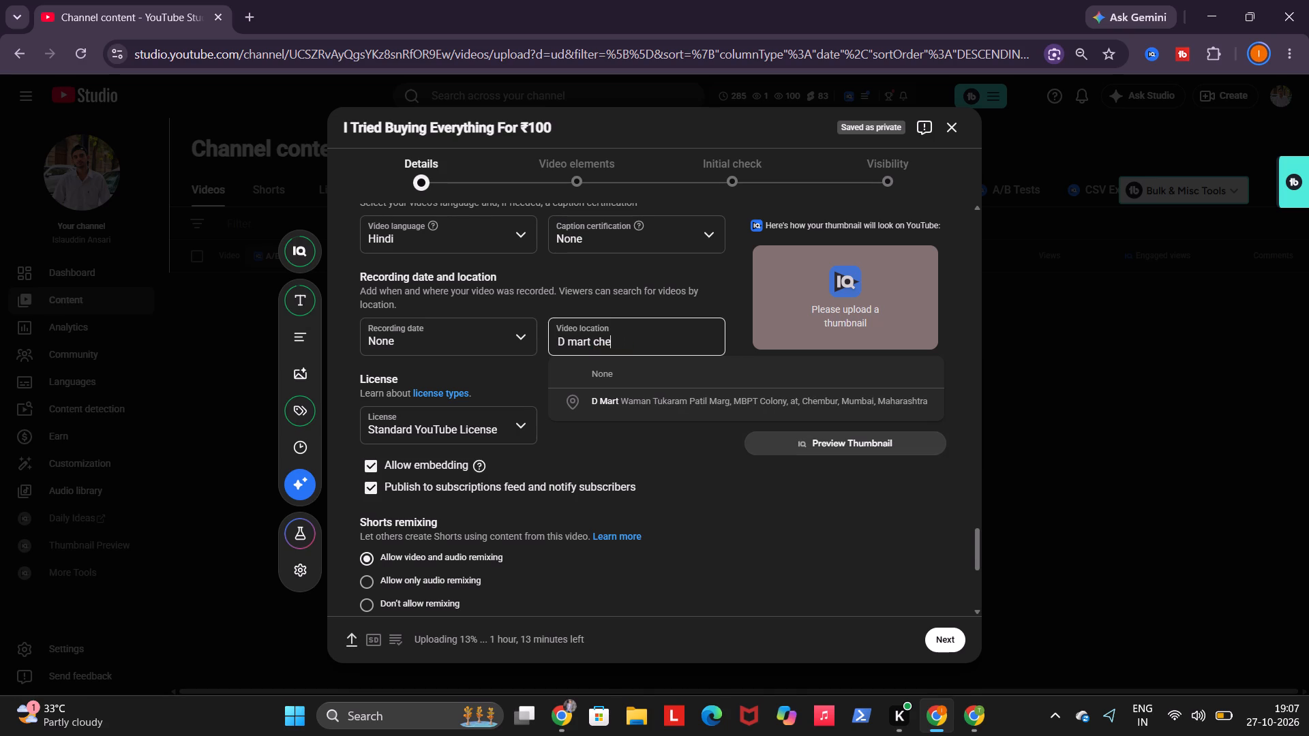
{"action": "type", "text": "mbur"}
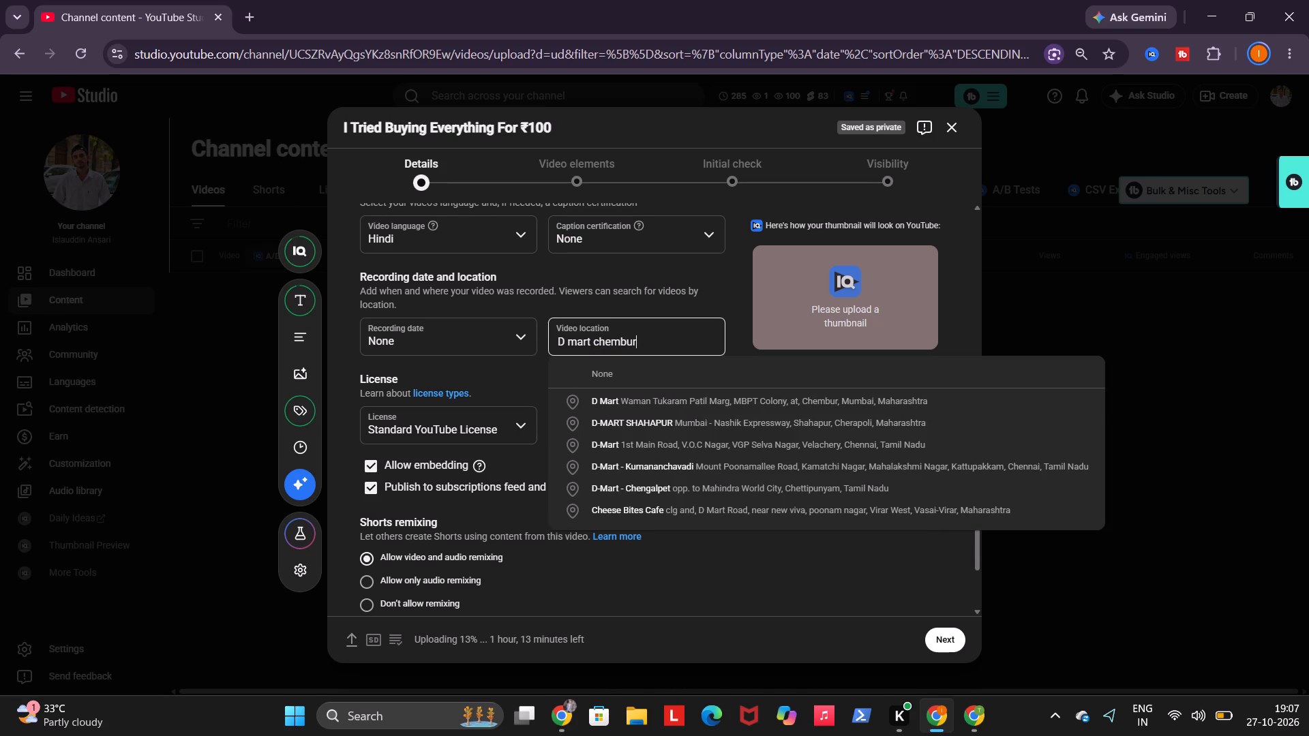
{"action": "left_click", "coordinate": [682, 403]}
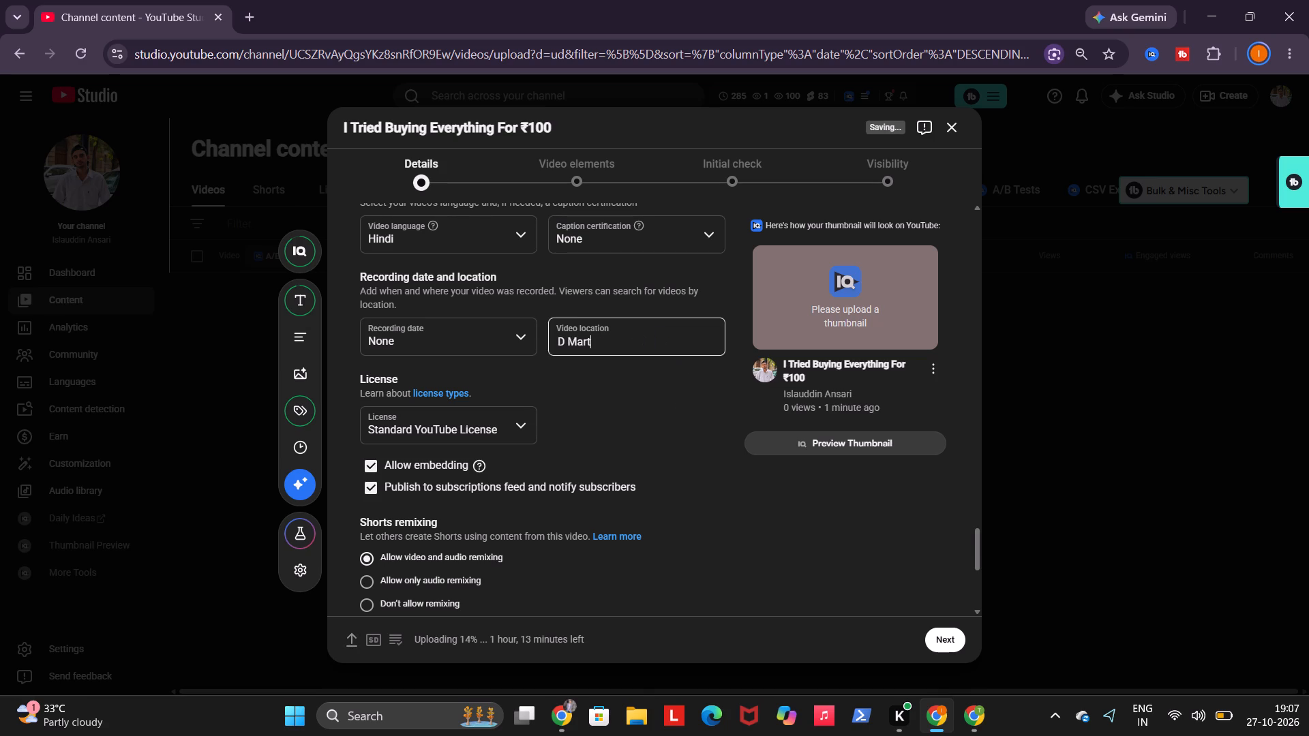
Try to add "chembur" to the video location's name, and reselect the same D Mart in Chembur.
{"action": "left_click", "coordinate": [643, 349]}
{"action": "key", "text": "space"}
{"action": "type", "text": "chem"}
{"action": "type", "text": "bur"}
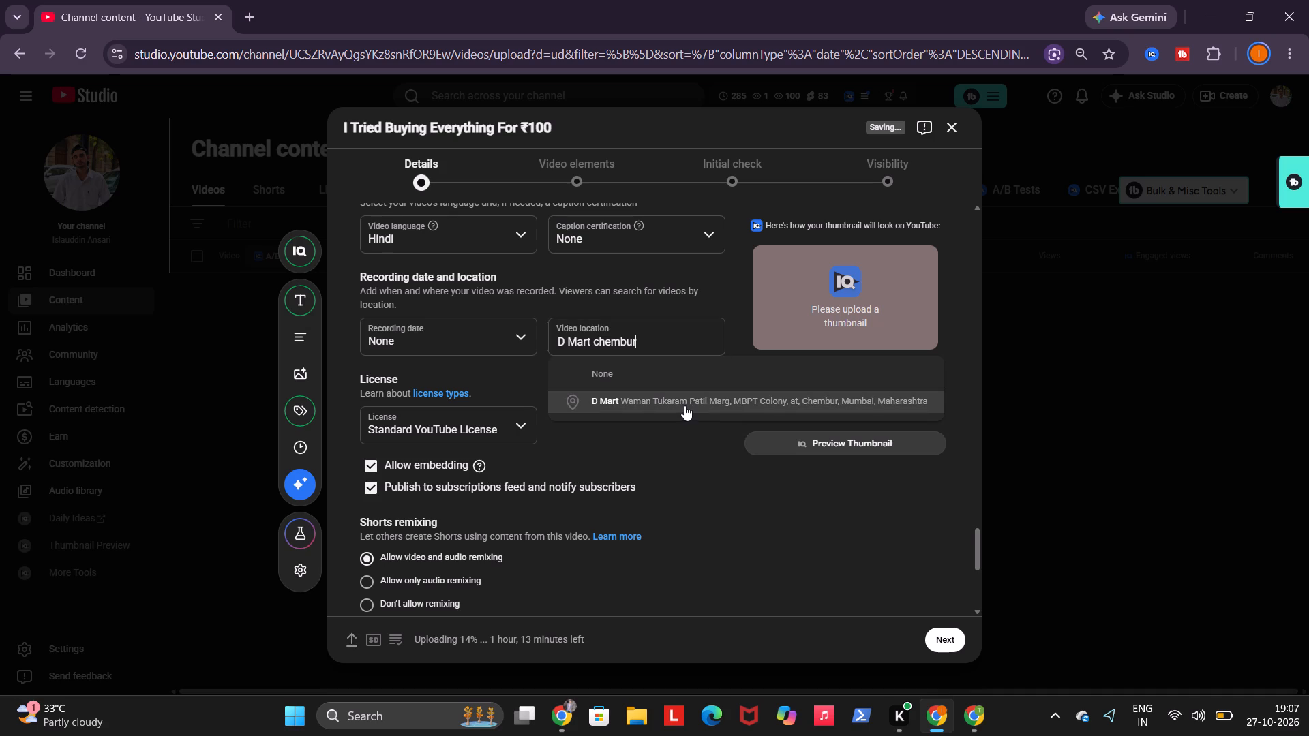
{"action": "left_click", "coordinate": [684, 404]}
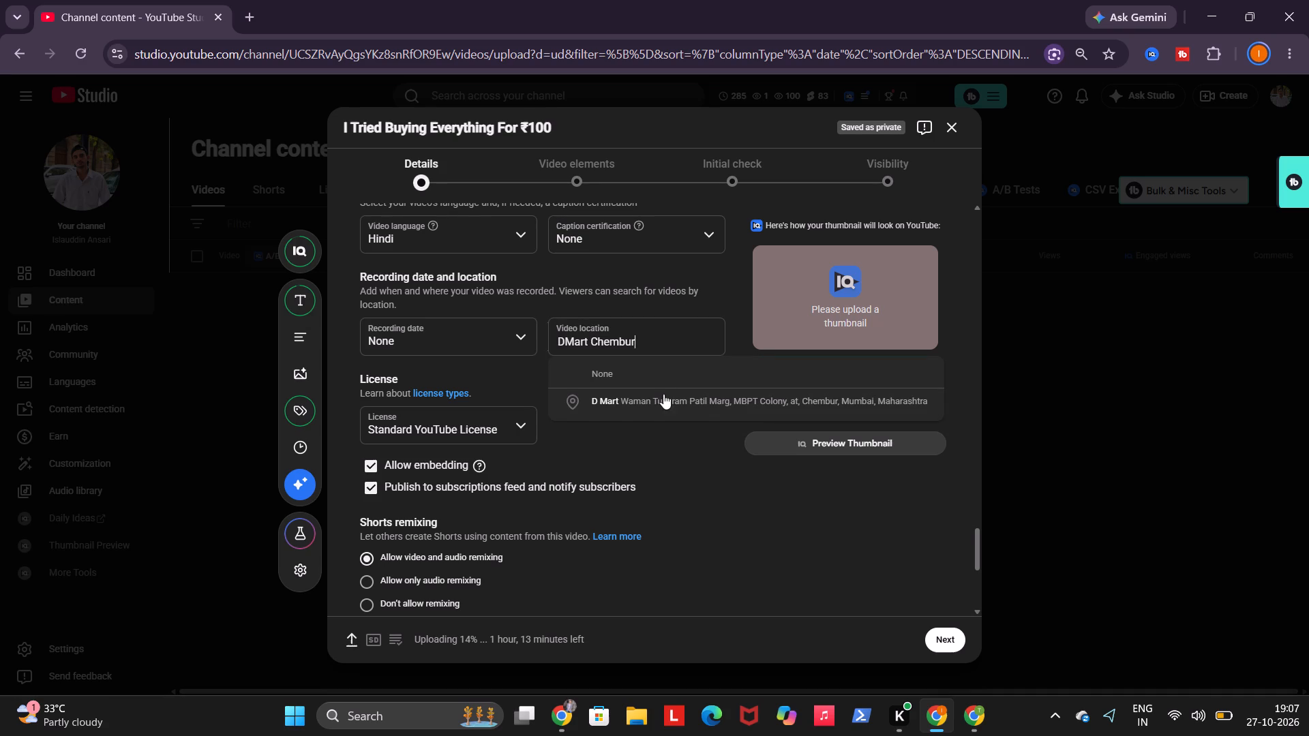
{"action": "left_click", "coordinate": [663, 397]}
Check the video frames offered for the thumbnail, and leave the frame selection without choosing one.
{"action": "scroll", "coordinate": [600, 388], "scroll_direction": "down", "scroll_amount": 1}
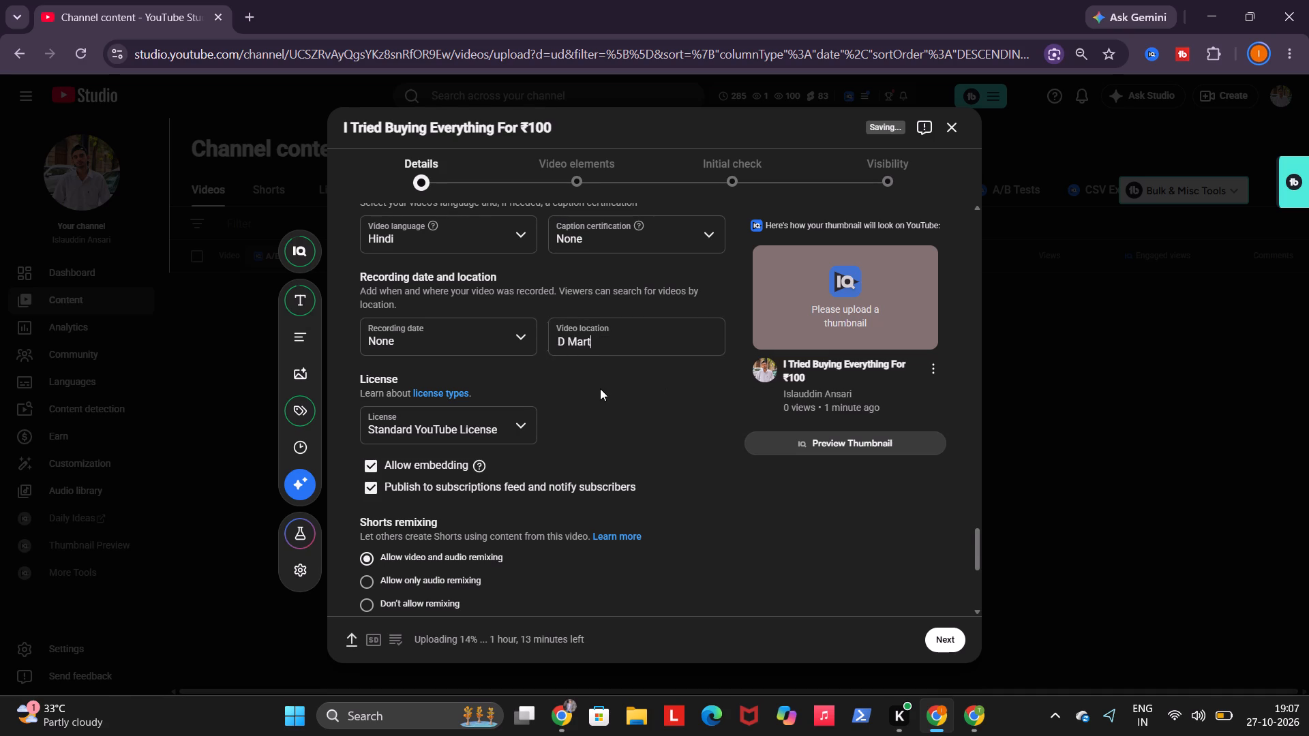
{"action": "scroll", "coordinate": [600, 388], "scroll_direction": "down", "scroll_amount": 4}
{"action": "scroll", "coordinate": [600, 388], "scroll_direction": "up", "scroll_amount": 3}
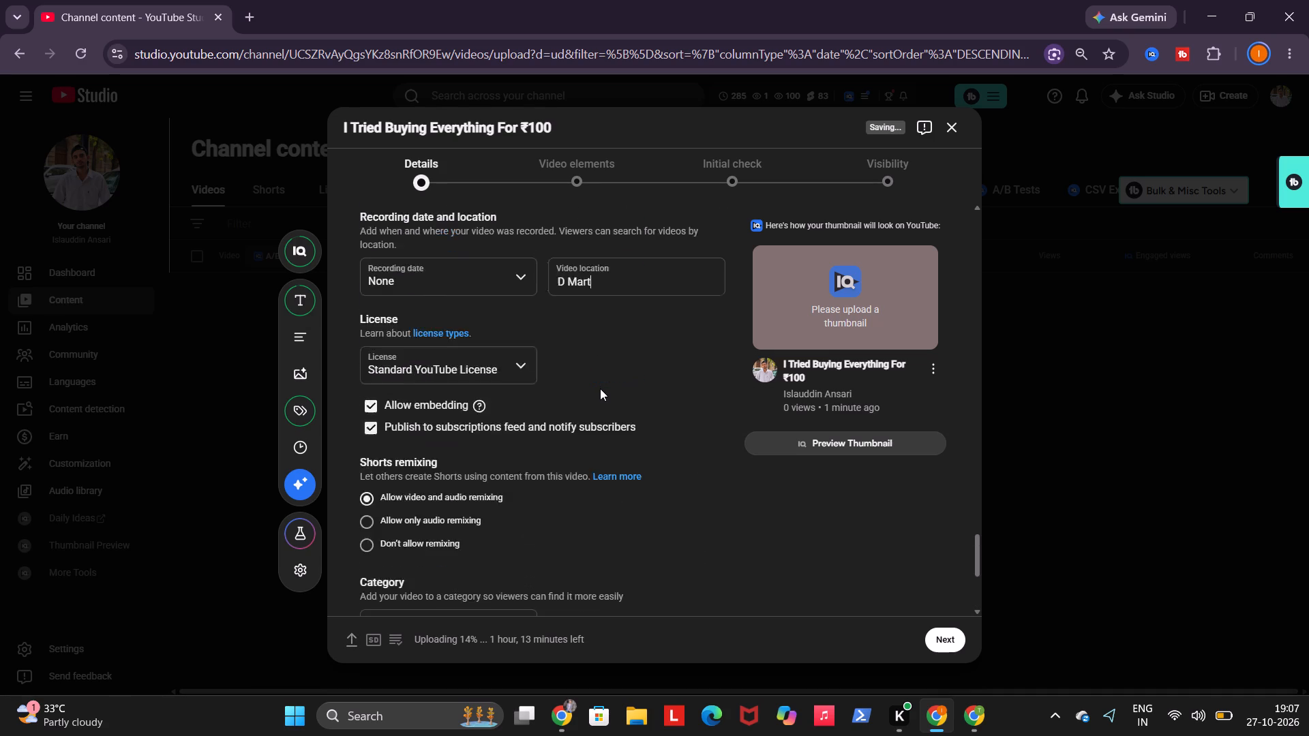
{"action": "scroll", "coordinate": [600, 388], "scroll_direction": "up", "scroll_amount": 7}
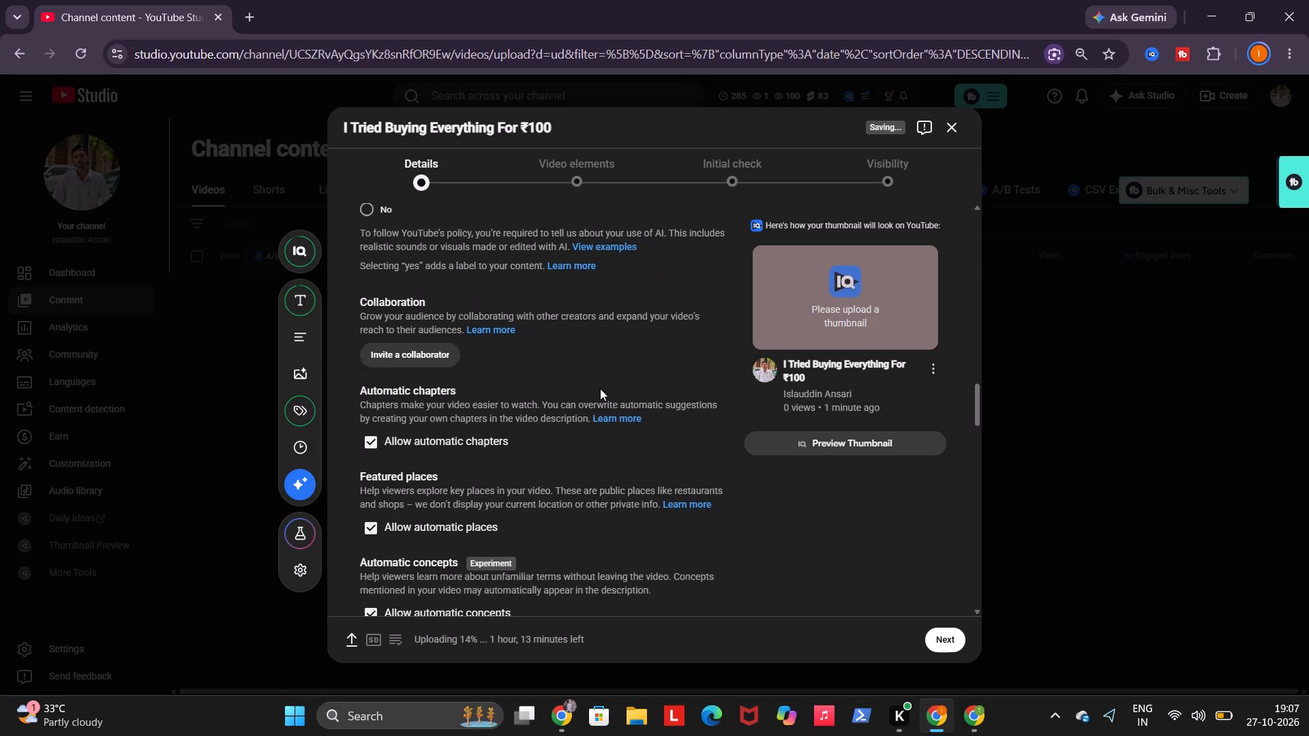
{"action": "scroll", "coordinate": [600, 388], "scroll_direction": "up", "scroll_amount": 8}
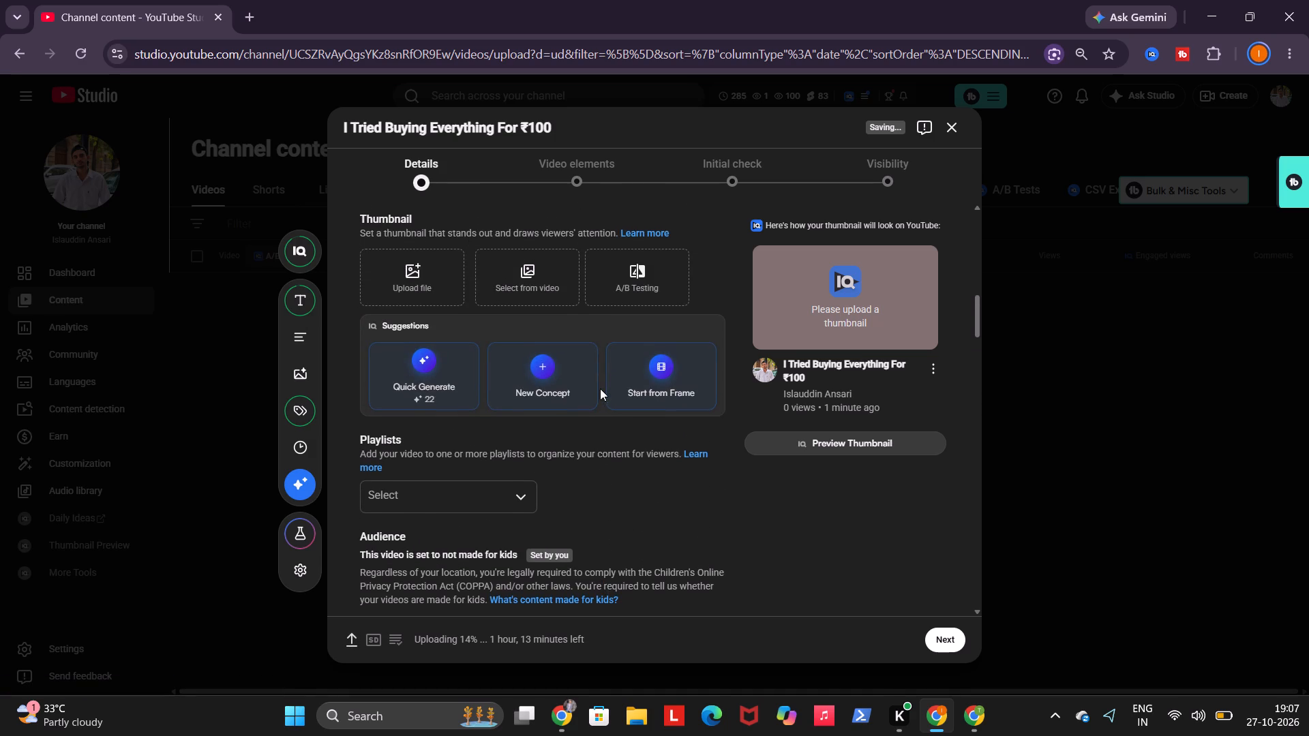
{"action": "scroll", "coordinate": [600, 388], "scroll_direction": "up", "scroll_amount": 1}
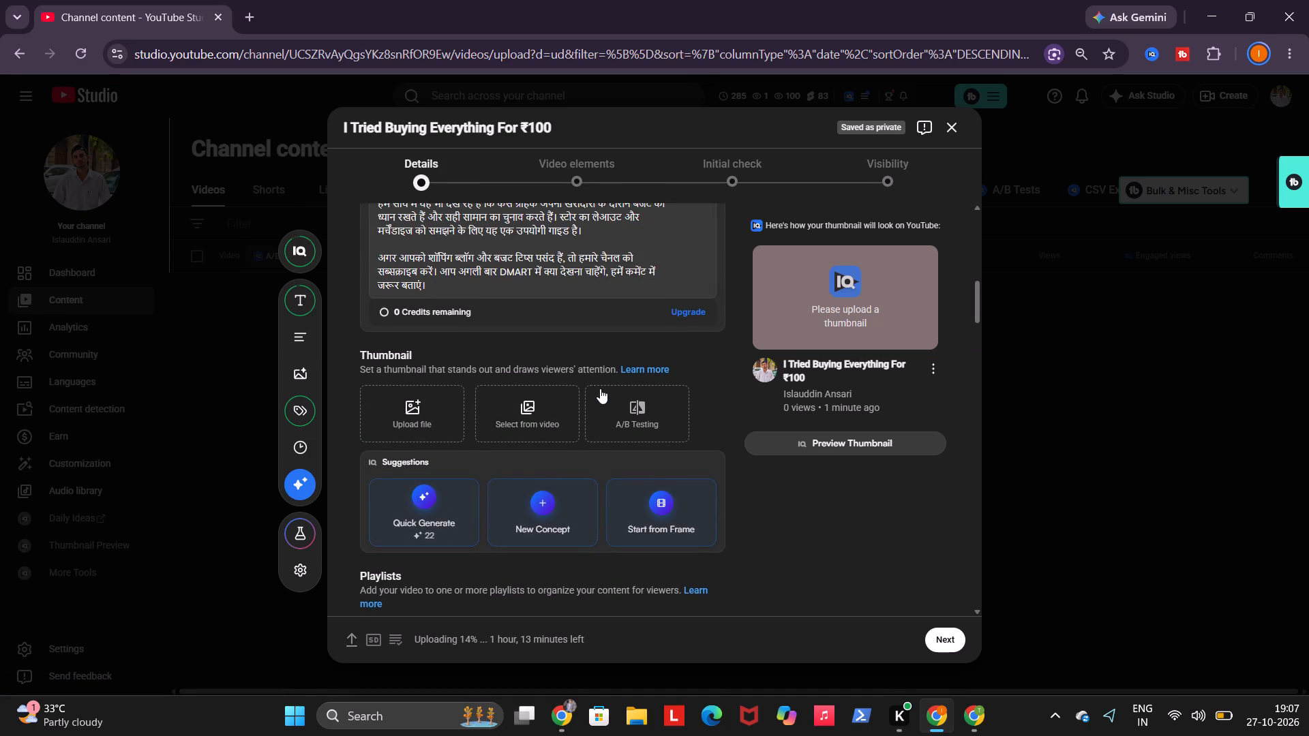
{"action": "scroll", "coordinate": [600, 388], "scroll_direction": "up", "scroll_amount": 1}
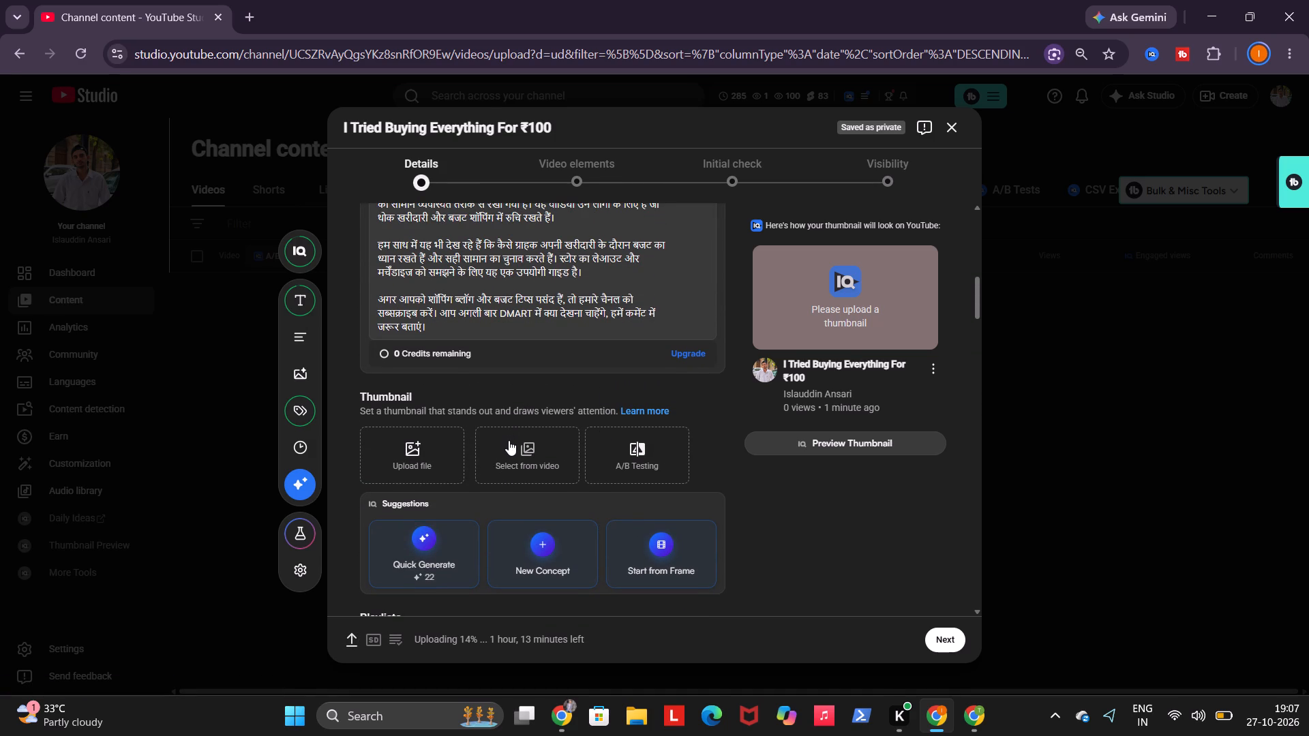
{"action": "left_click", "coordinate": [509, 440]}
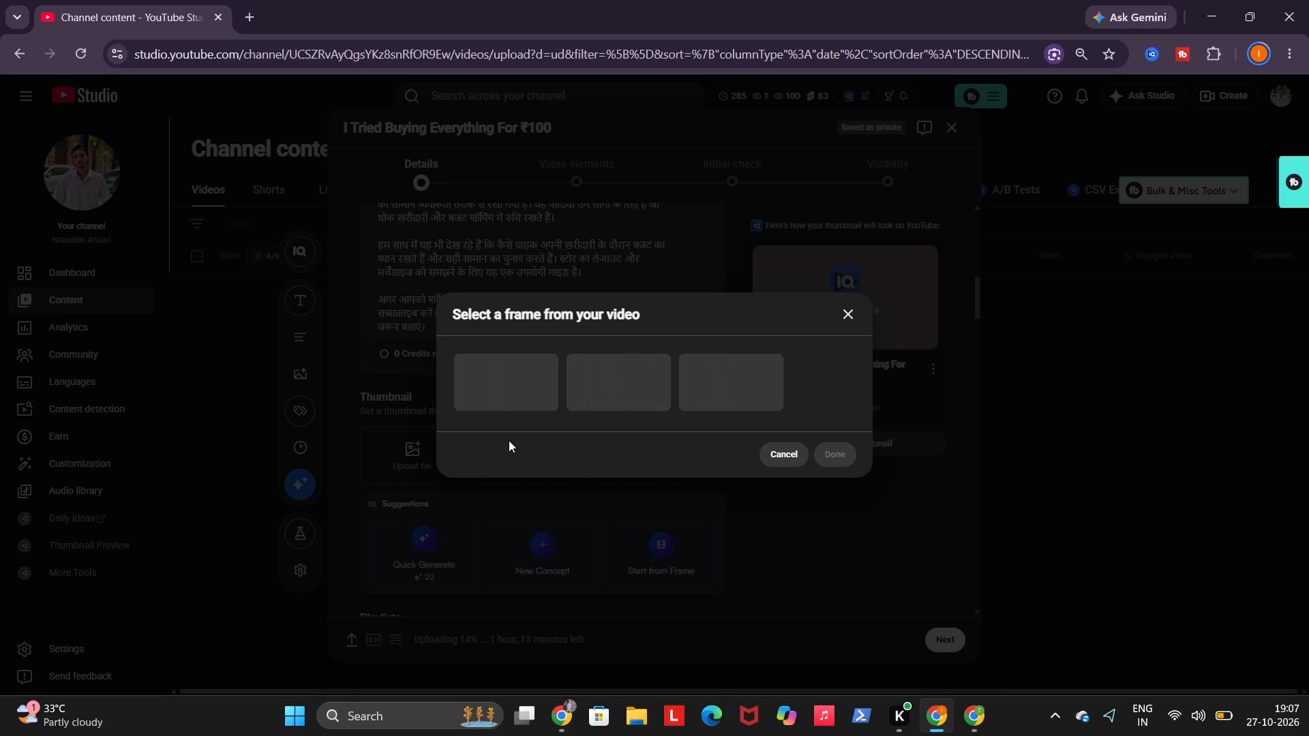
{"action": "left_click", "coordinate": [774, 458]}
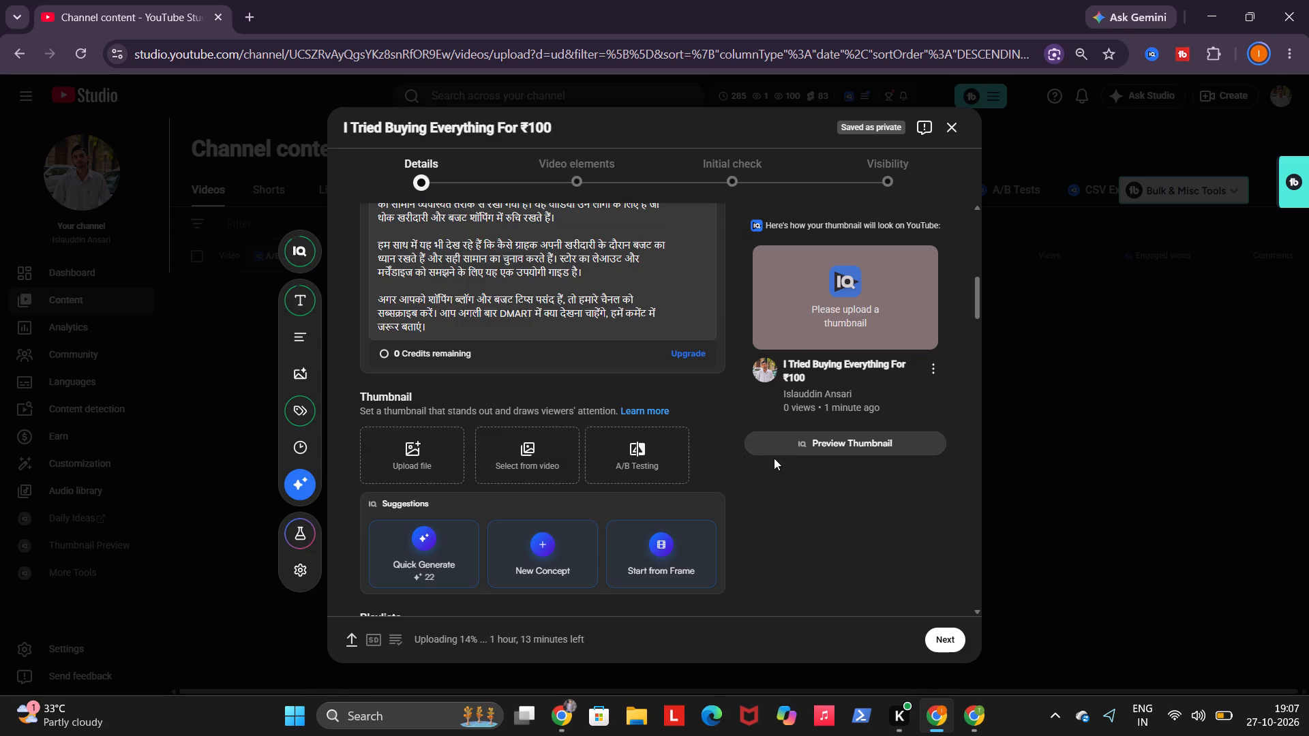
Extend the video title with "| Dmart Shopping" so that it reads "I Tried Buying Everything For ₹100 | Dmart Shopping".
{"action": "scroll", "coordinate": [587, 429], "scroll_direction": "up", "scroll_amount": 5}
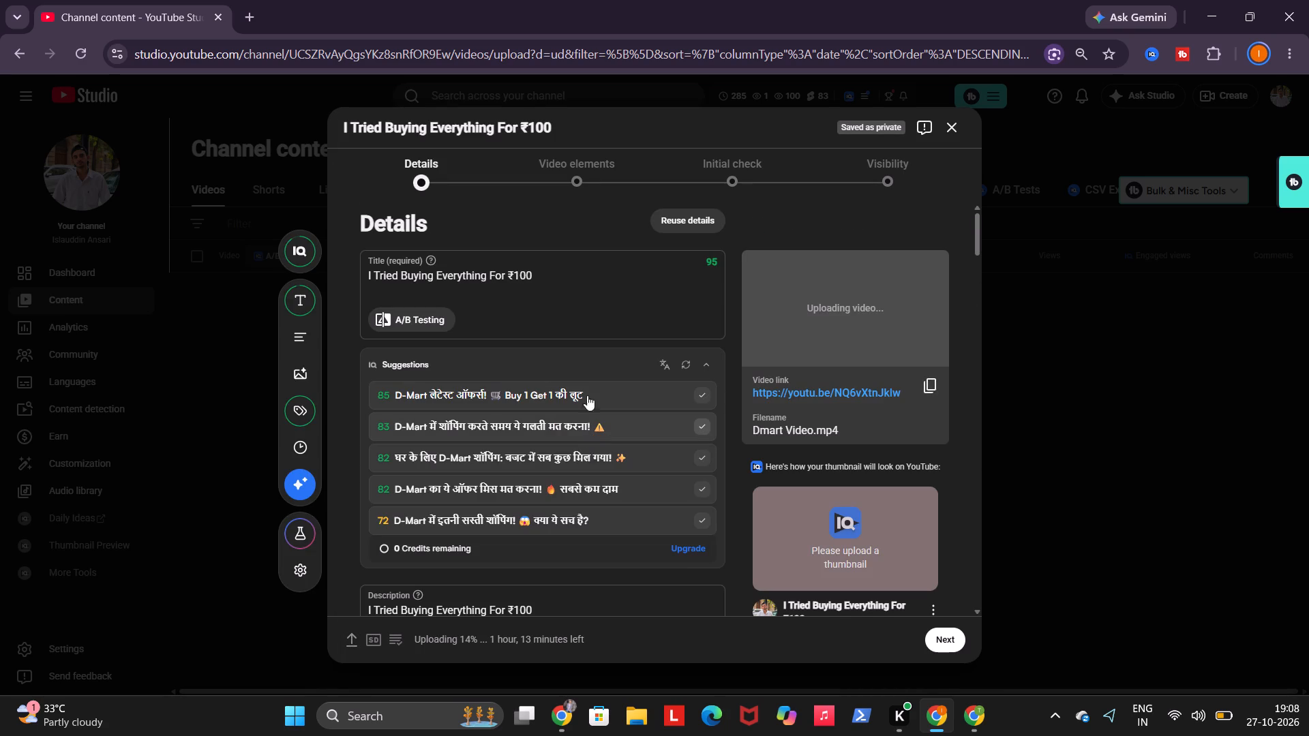
{"action": "left_click", "coordinate": [567, 275]}
{"action": "key", "text": "space"}
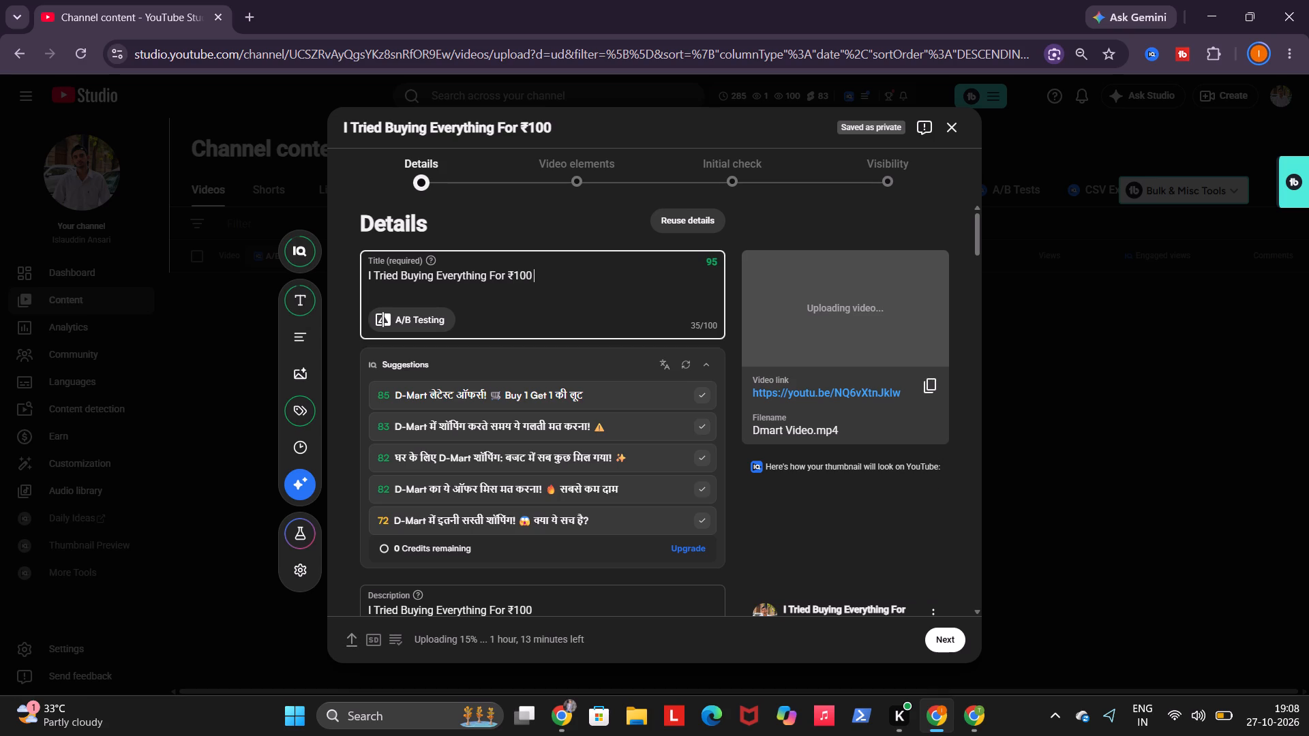
{"action": "type", "text": "|"}
{"action": "key", "text": "space"}
{"action": "key", "text": "space"}
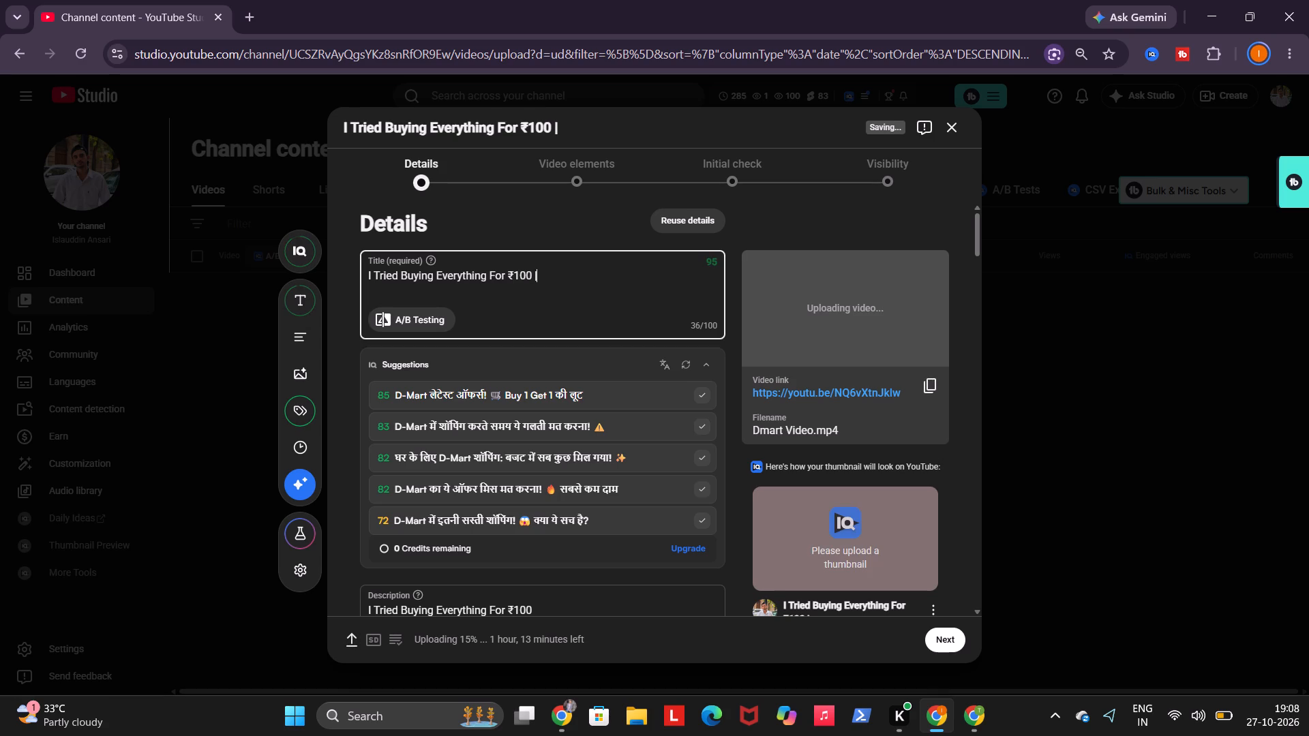
{"action": "key", "text": "shift+d"}
{"action": "key", "text": "space"}
{"action": "key", "text": "BackSpace"}
{"action": "key", "text": "BackSpace"}
{"action": "key", "text": "BackSpace"}
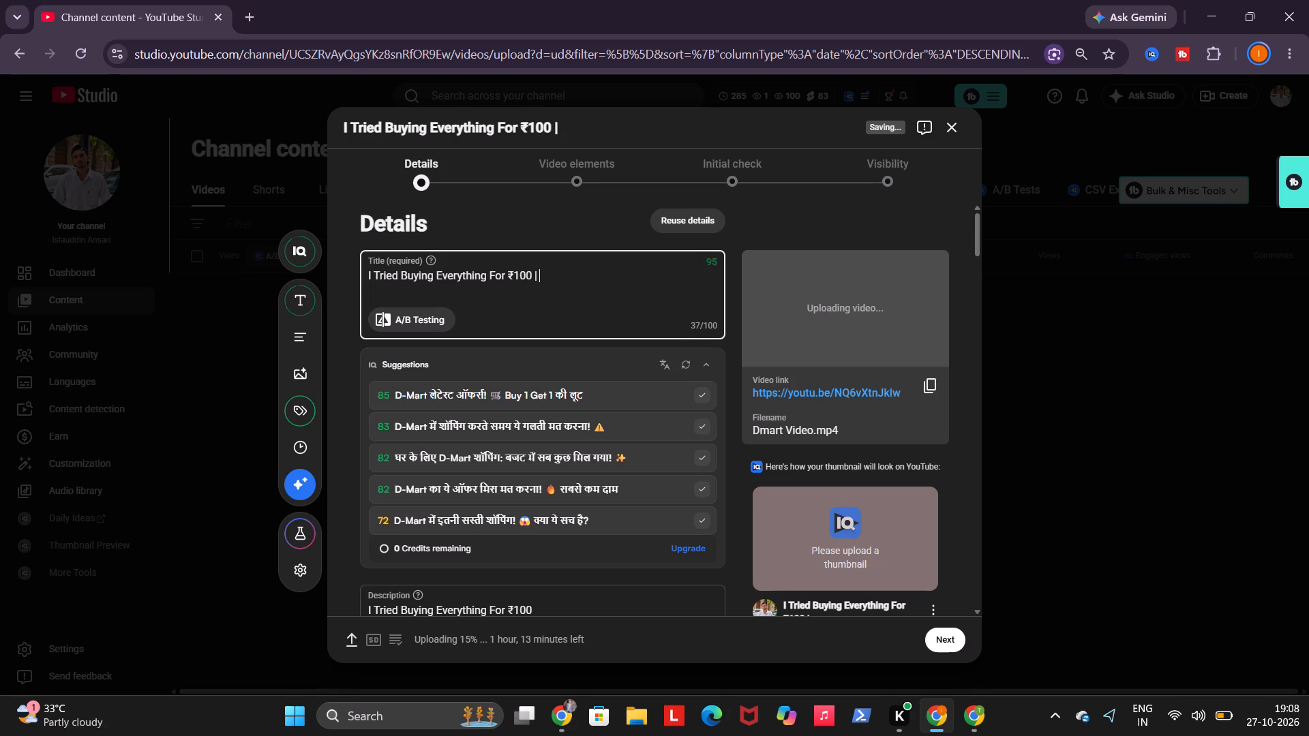
{"action": "type", "text": "D mart"}
{"action": "key", "text": "BackSpace"}
{"action": "key", "text": "BackSpace"}
{"action": "key", "text": "BackSpace"}
{"action": "key", "text": "BackSpace"}
{"action": "key", "text": "BackSpace"}
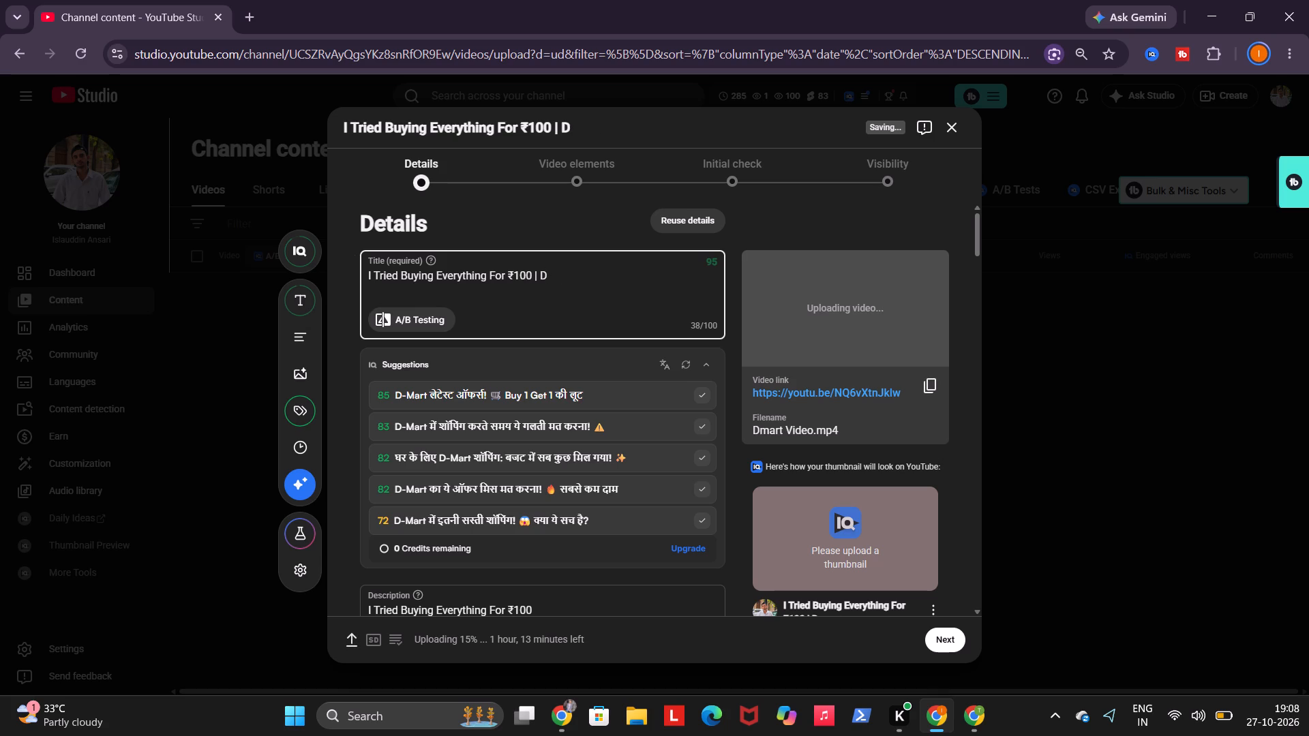
{"action": "type", "text": "mart Sg"}
{"action": "key", "text": "BackSpace"}
{"action": "type", "text": "hopping"}
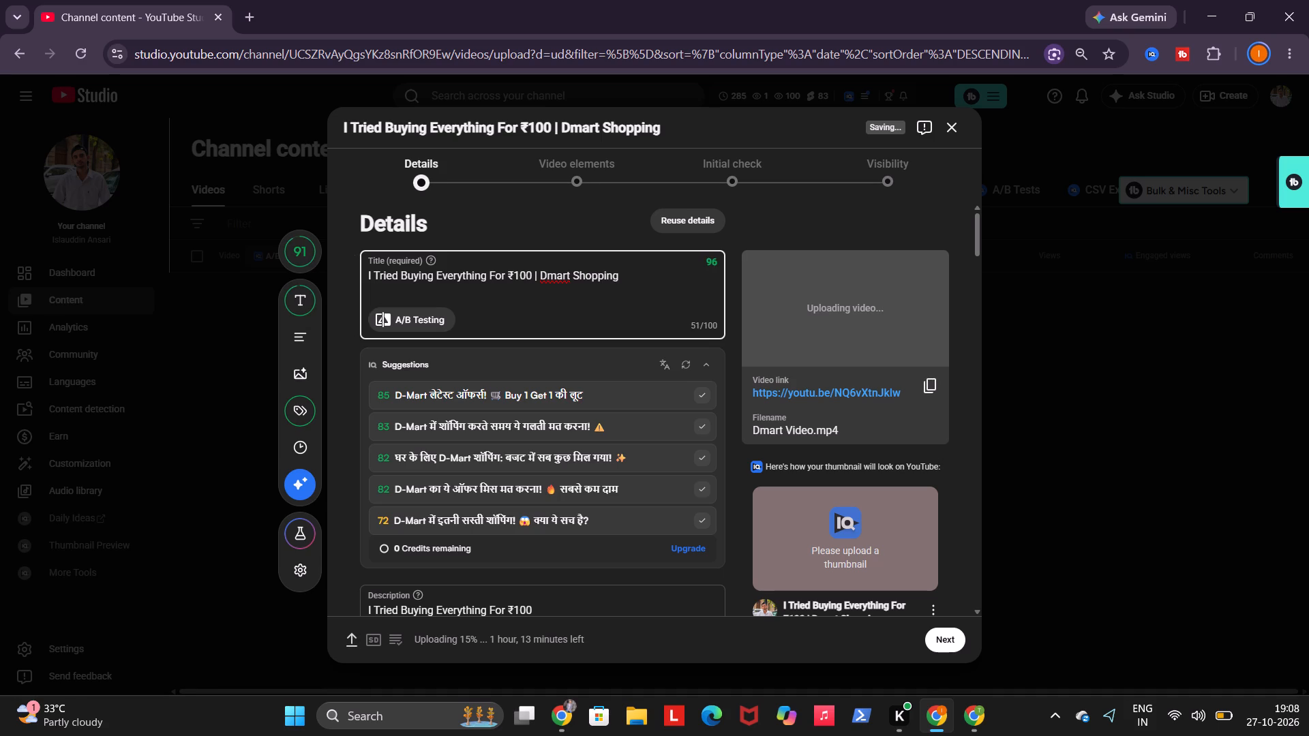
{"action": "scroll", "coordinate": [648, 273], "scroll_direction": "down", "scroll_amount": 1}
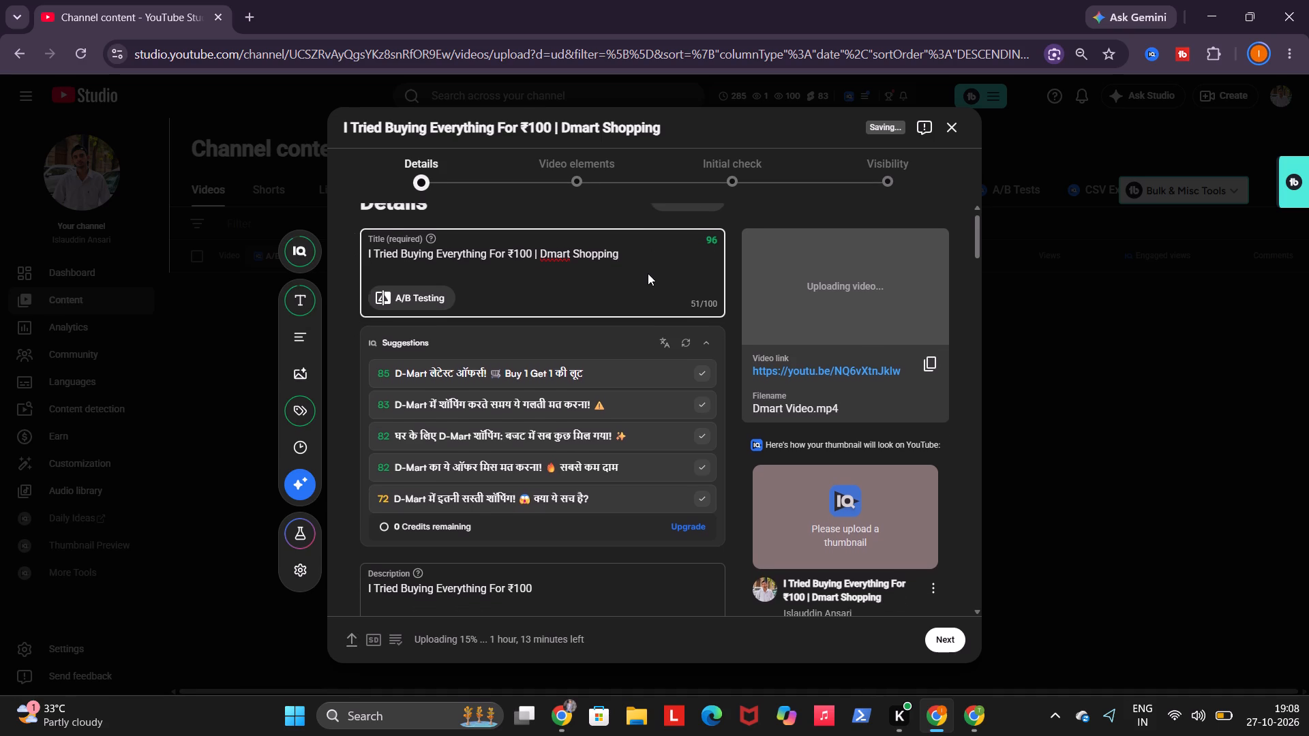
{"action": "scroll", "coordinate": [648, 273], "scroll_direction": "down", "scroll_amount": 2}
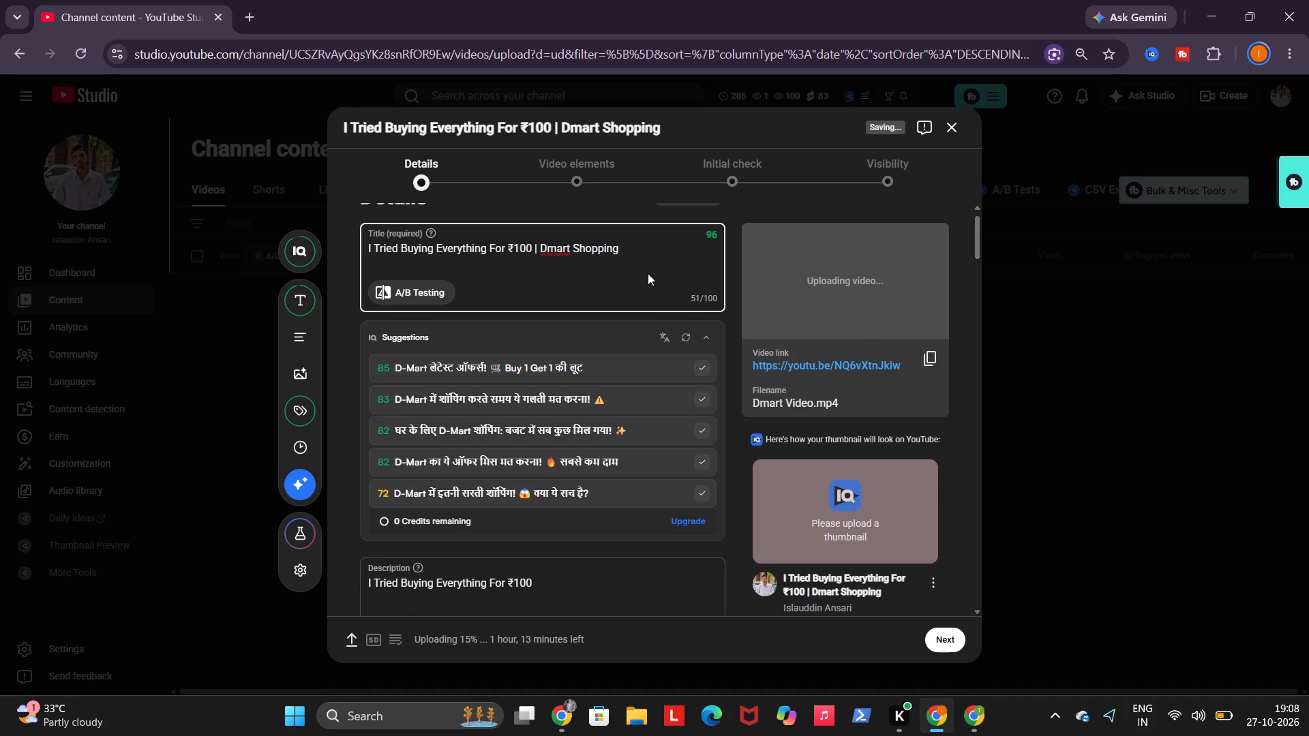